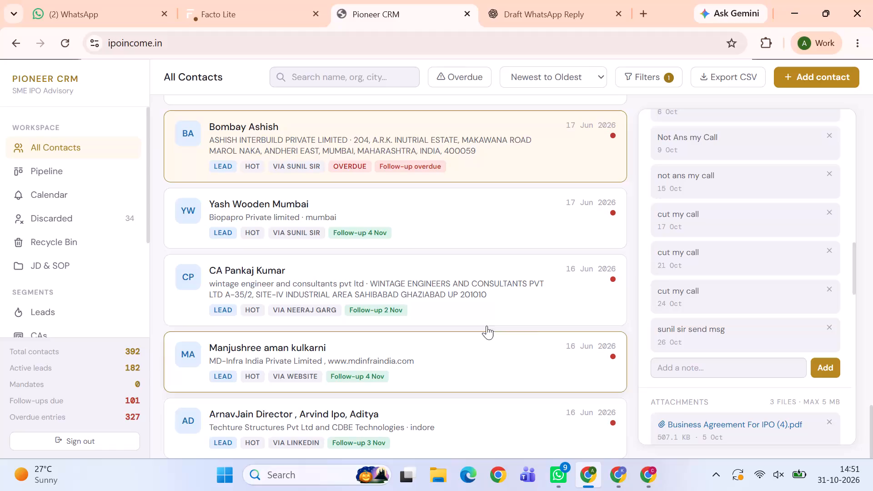
Open the Techture Structures Pvt Ltd and CDBE Technologies contact and paste the copied chat reply into a new note.
left_click(460, 423)
scroll(798, 210, "down", 4)
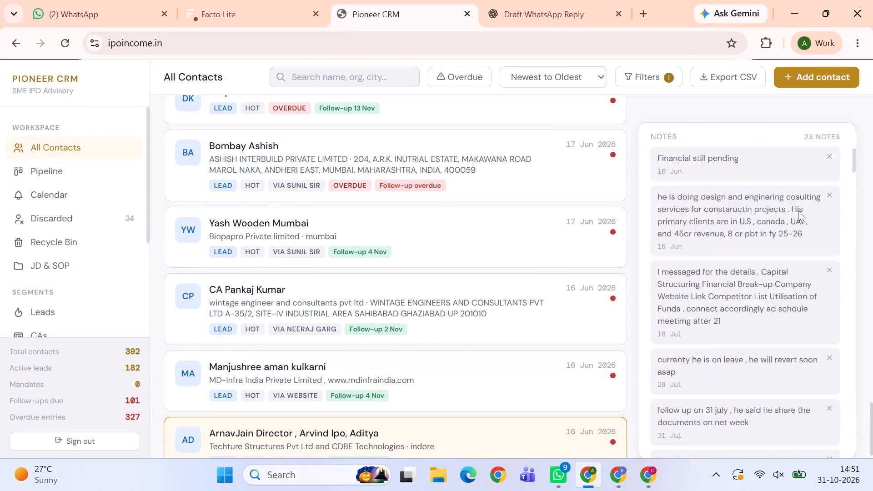
scroll(798, 210, "down", 4)
scroll(749, 288, "up", 1)
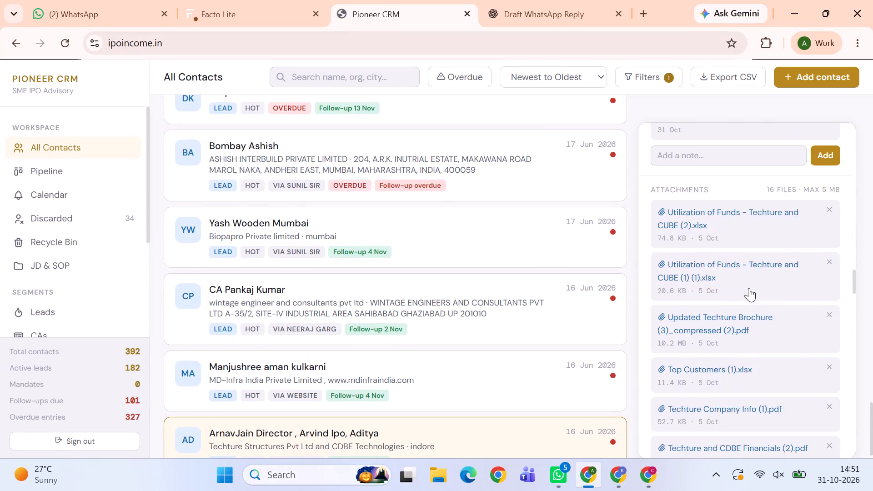
scroll(749, 288, "up", 2)
left_click(752, 278)
key("ctrl+v")
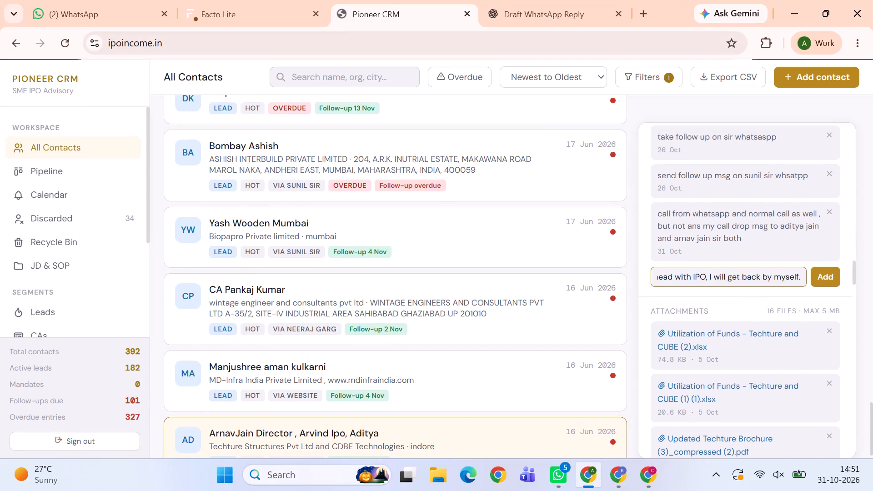
Append ", as said by arnav sir" to the end of the pasted note text.
key("space")
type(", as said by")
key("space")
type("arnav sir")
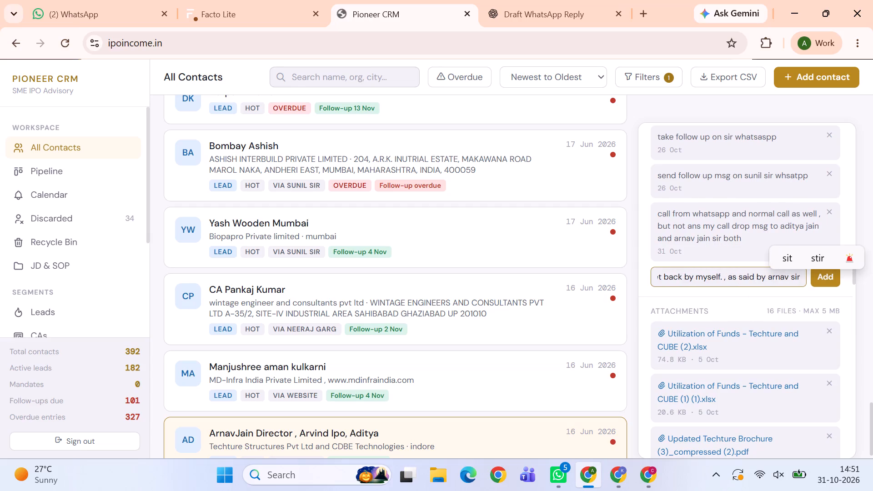
left_click(744, 310)
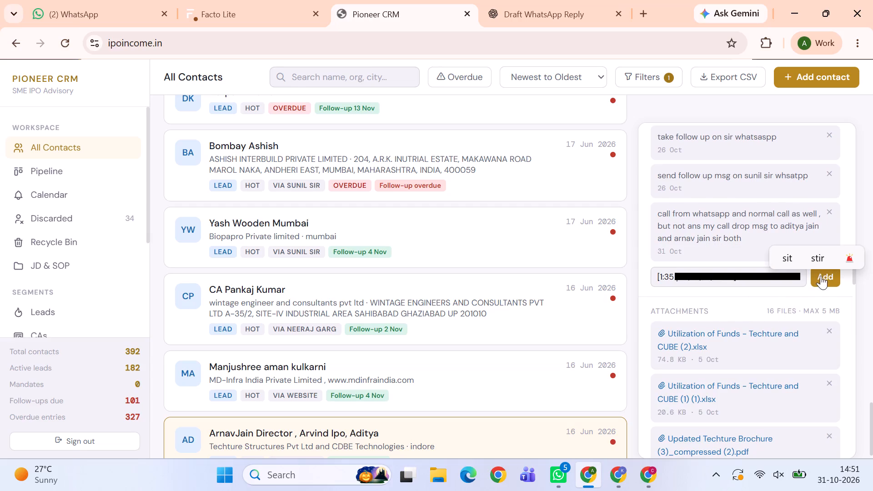
Delete the timestamp and sender number at the start of the note so it begins with "Actually we have for now decided".
scroll(734, 282, "right", 2)
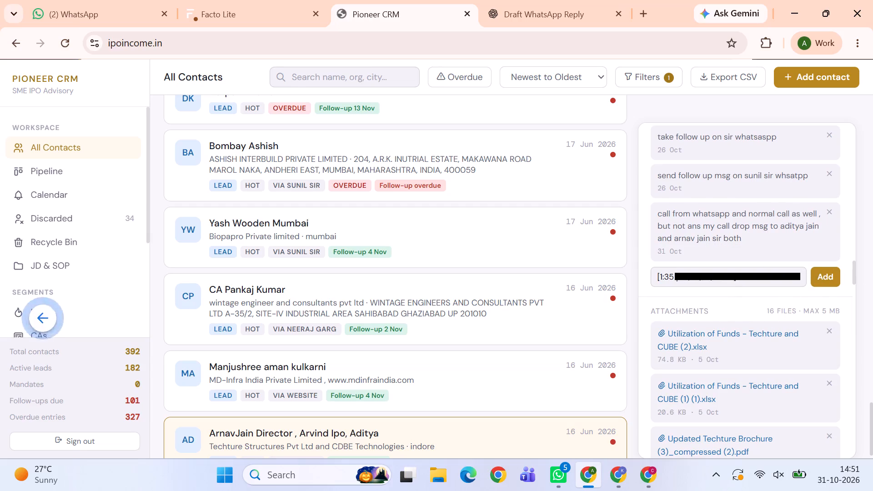
scroll(766, 278, "left", 1)
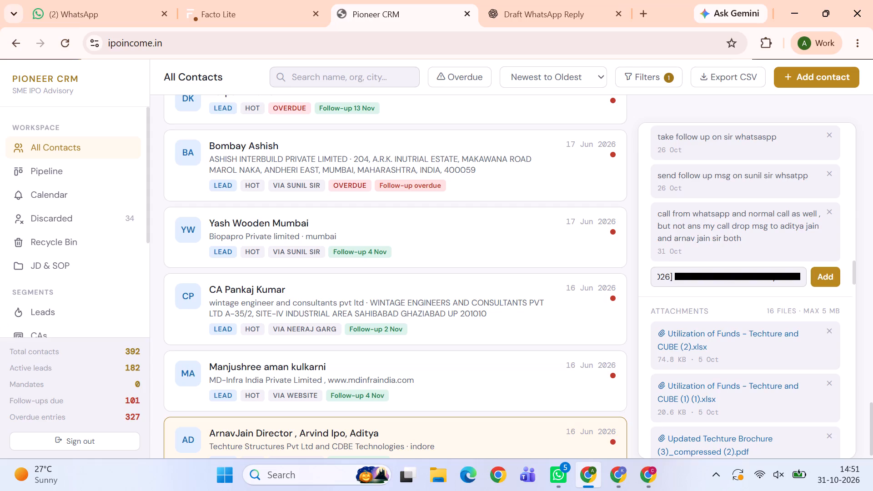
left_click(746, 279)
key("BackSpace")
key("BackSpace")
key("BackSpace")
key("BackSpace")
key("BackSpace")
key("BackSpace")
key("BackSpace")
key("BackSpace")
key("BackSpace")
key("BackSpace")
key("BackSpace")
key("BackSpace")
key("BackSpace")
key("BackSpace")
key("BackSpace")
key("BackSpace")
key("BackSpace")
key("BackSpace")
key("BackSpace")
key("BackSpace")
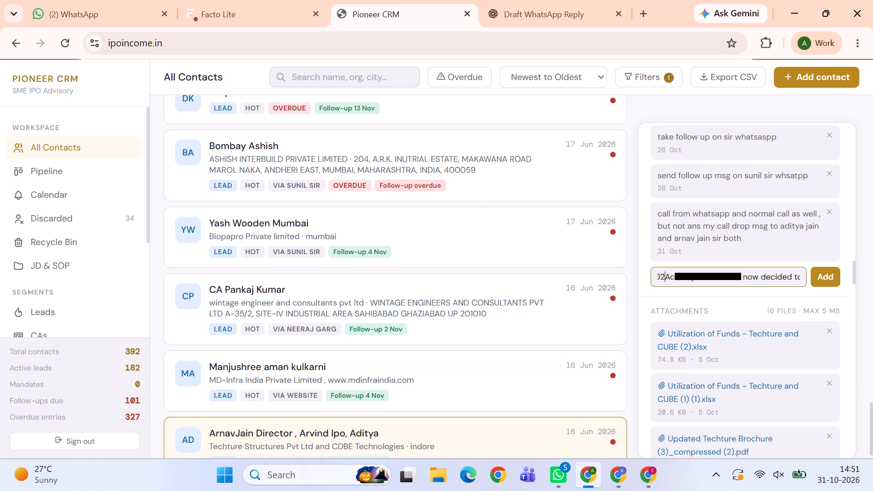
key("BackSpace")
left_click_drag(746, 279, 723, 300)
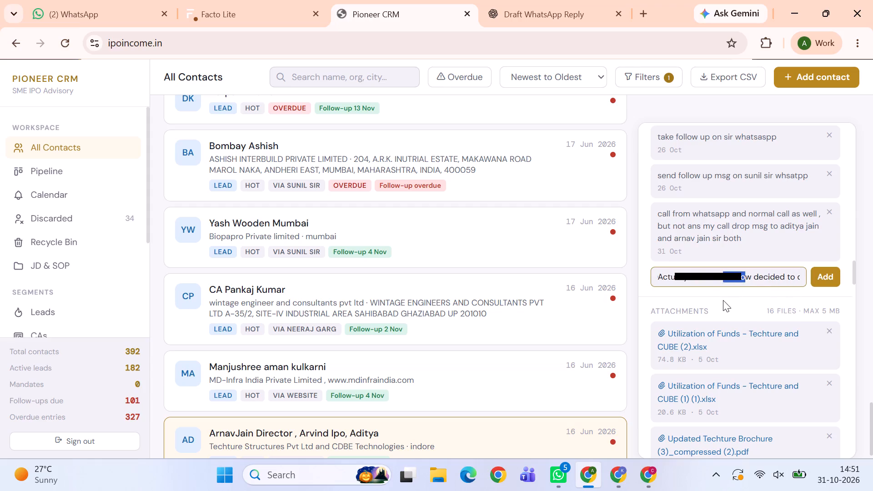
left_click_drag(723, 300, 722, 301)
left_click(722, 301)
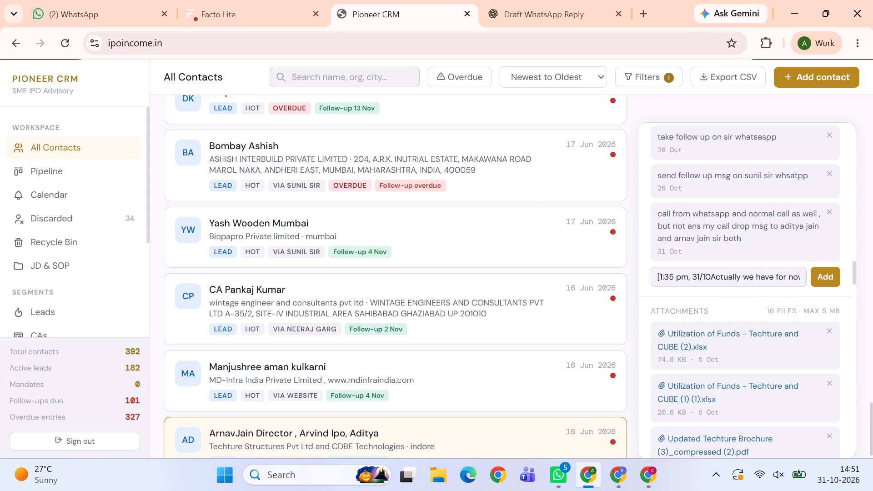
left_click(709, 276)
key("BackSpace")
key("BackSpace")
key("BackSpace")
key("BackSpace")
key("BackSpace")
key("BackSpace")
key("BackSpace")
key("BackSpace")
key("BackSpace")
key("BackSpace")
key("BackSpace")
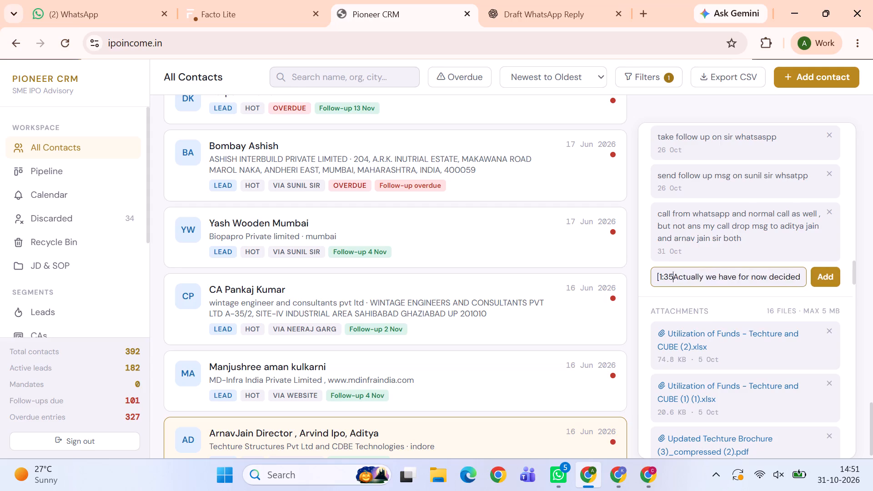
key("BackSpace")
key("BackSpace")
key("BackSpace")
key("BackSpace")
key("BackSpace")
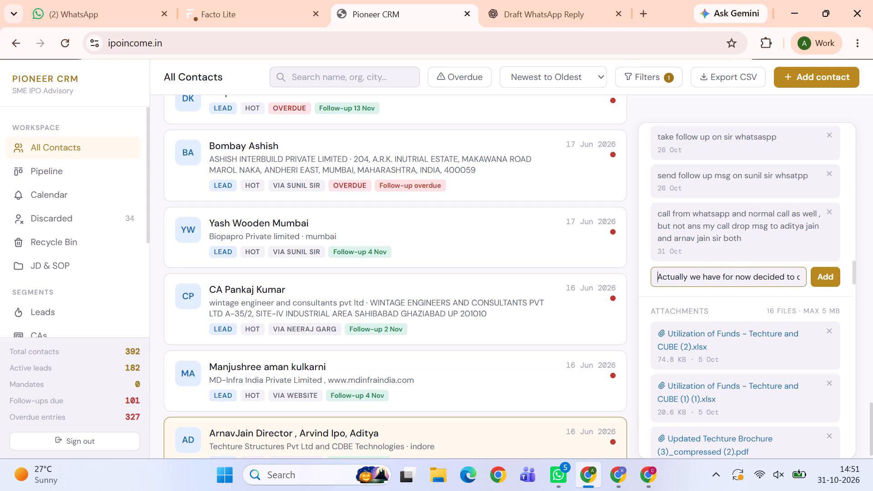
Delete the 1:35 pm timestamp, sender number and colon in the note before "Currently we are working to get".
scroll(746, 277, "left", 3)
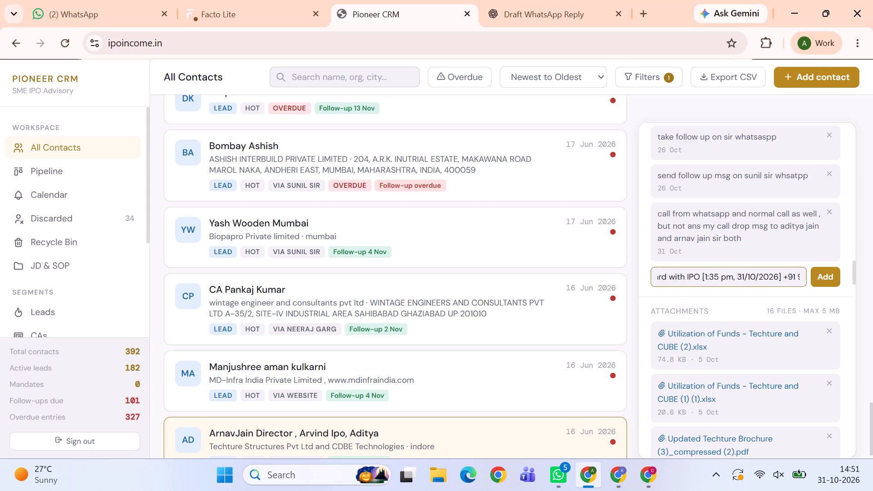
scroll(788, 277, "left", 1)
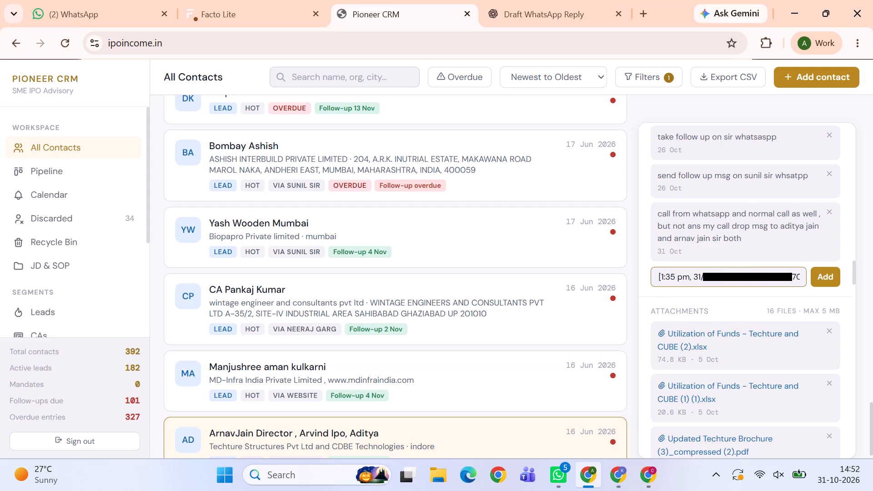
scroll(780, 286, "left", 2)
left_click_drag(773, 276, 671, 272)
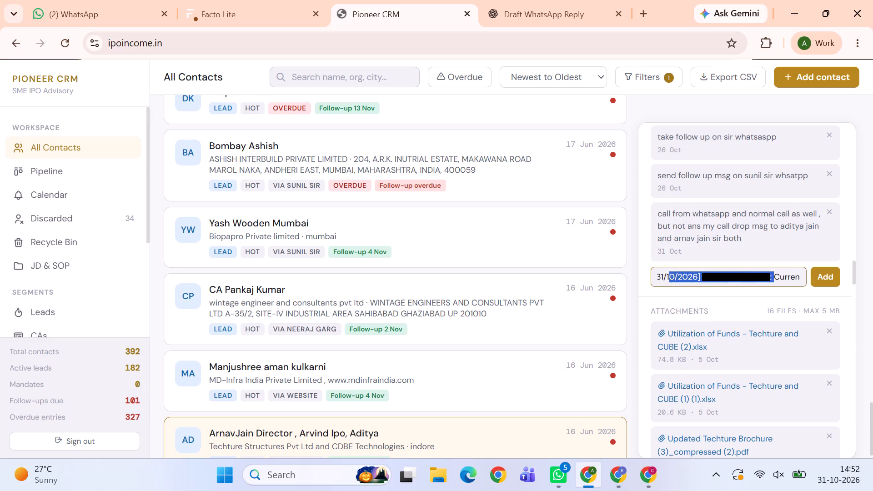
left_click_drag(671, 272, 772, 276)
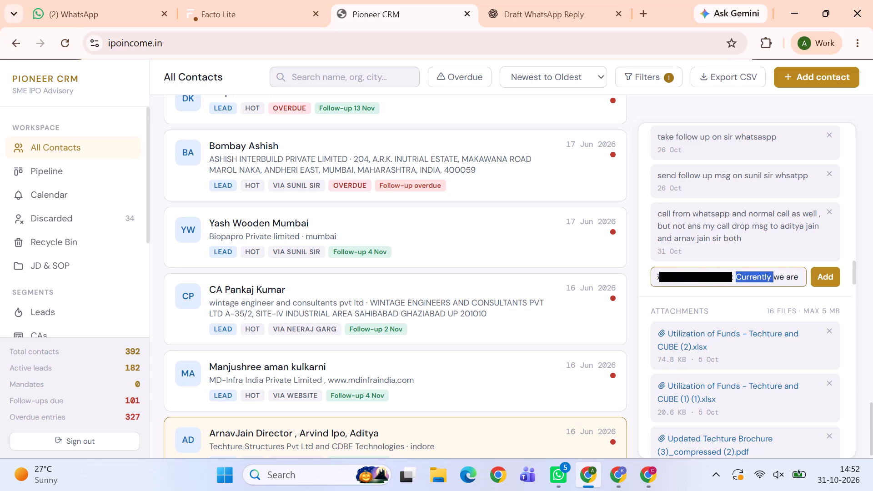
left_click_drag(772, 276, 731, 277)
left_click(732, 277)
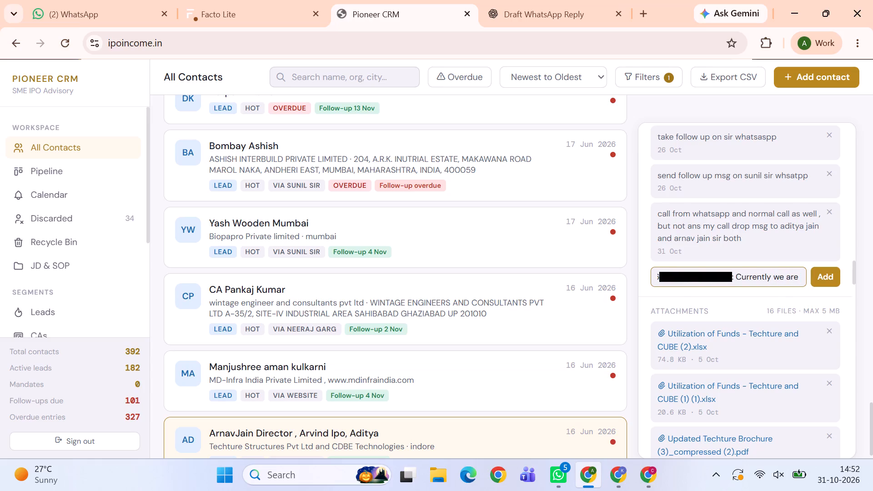
key("BackSpace")
key("BackSpace")
key("BackSpace")
key("BackSpace")
key("BackSpace")
key("BackSpace")
key("BackSpace")
key("BackSpace")
key("BackSpace")
key("BackSpace")
key("BackSpace")
key("BackSpace")
key("BackSpace")
key("BackSpace")
key("BackSpace")
key("BackSpace")
key("BackSpace")
key("BackSpace")
key("BackSpace")
key("BackSpace")
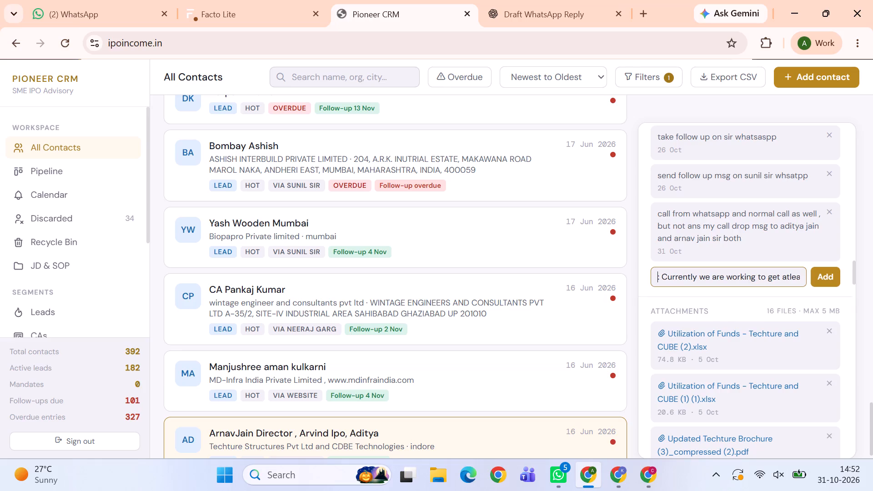
key("Right")
key("BackSpace")
key("BackSpace")
key("BackSpace")
key("BackSpace")
key("BackSpace")
key("BackSpace")
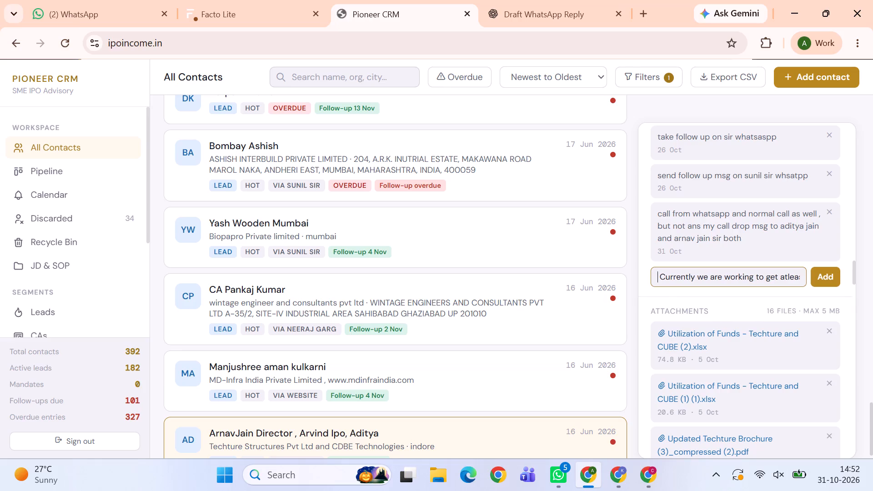
Check the rest of the drafted note for remaining timestamps and sender details.
scroll(788, 276, "left", 2)
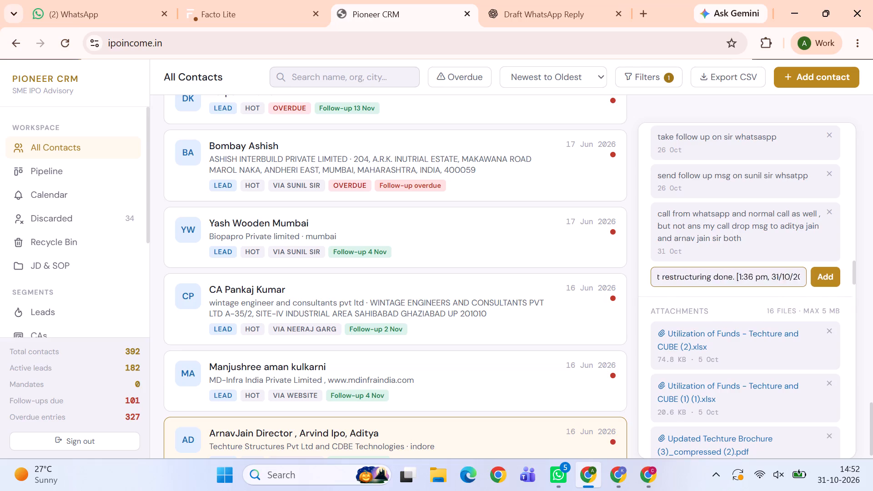
scroll(788, 276, "left", 6)
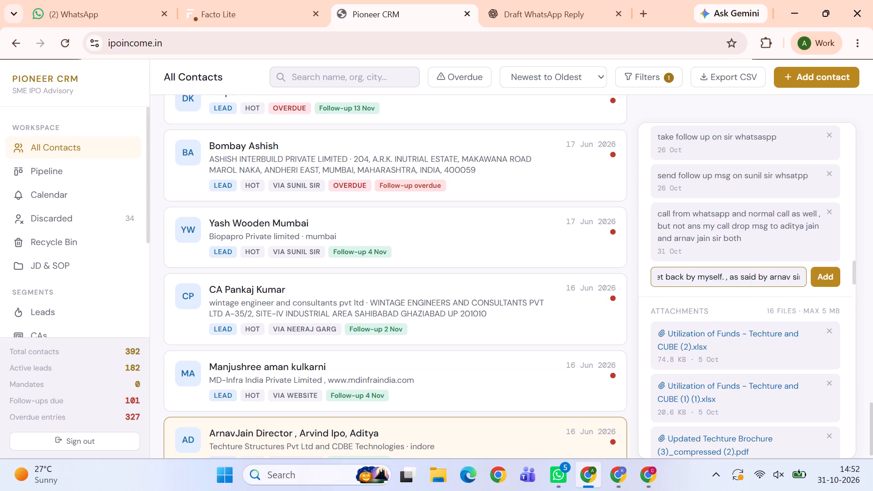
scroll(737, 281, "right", 6)
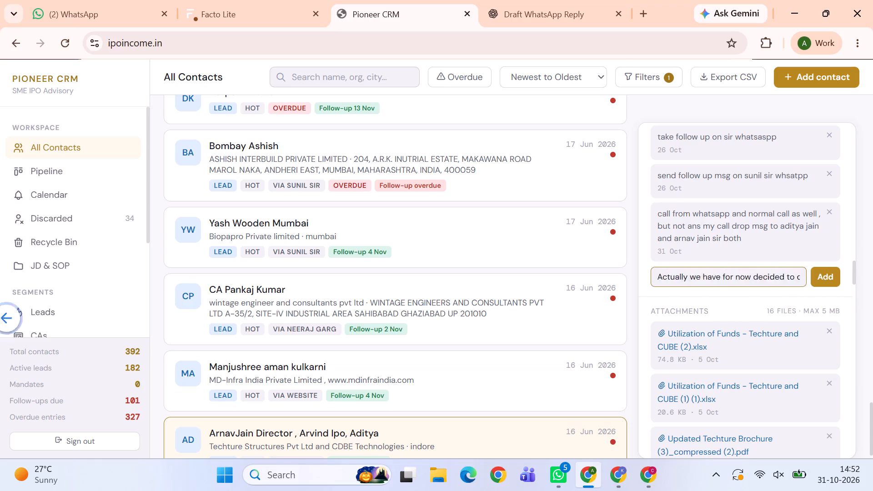
Reload the Pioneer CRM contacts page by entering the address shortcut "crm".
scroll(737, 281, "right", 1)
left_click(352, 40)
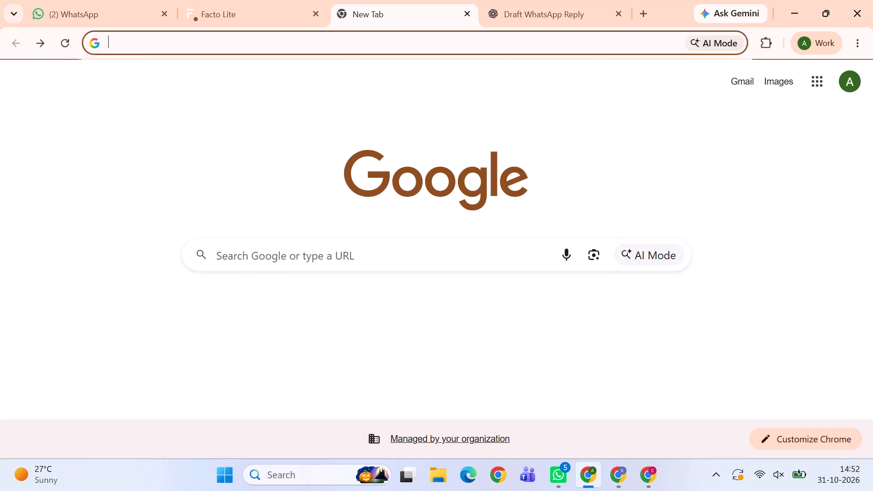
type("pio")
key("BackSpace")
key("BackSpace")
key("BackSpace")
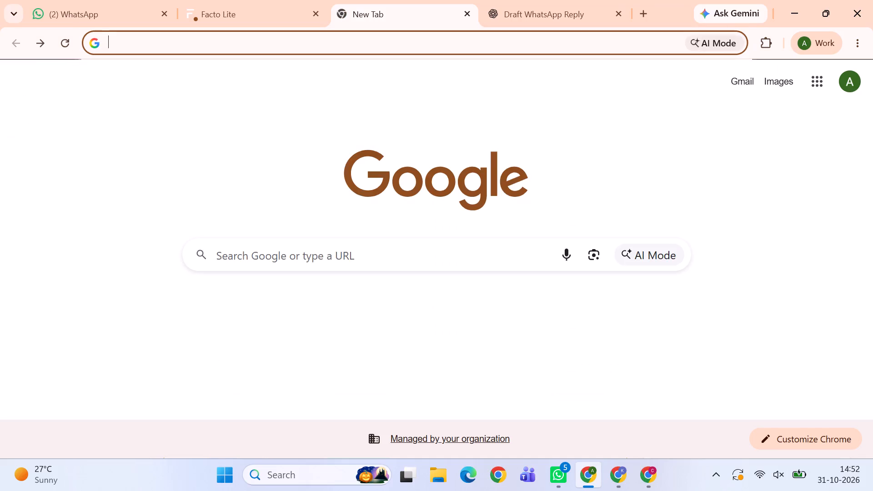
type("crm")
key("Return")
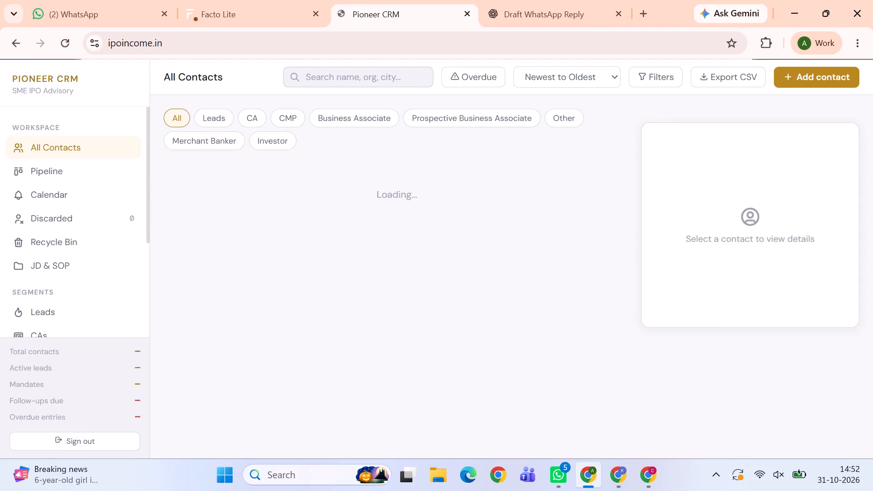
left_click(660, 78)
left_click(573, 131)
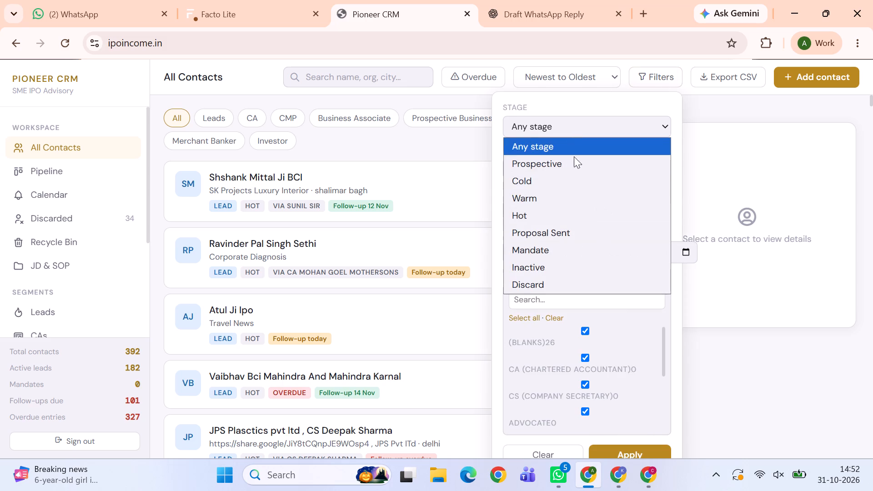
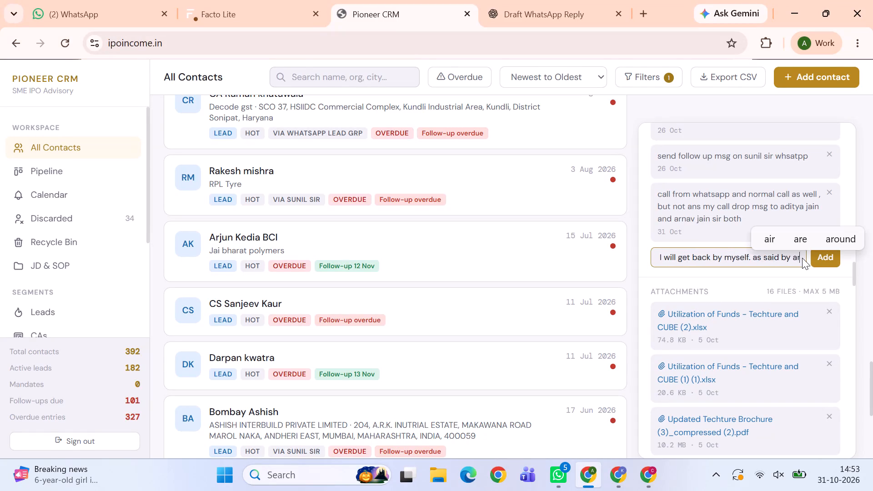
Complete the end of the drafted note so it reads "as said by arnav sir" and add the note to the lead.
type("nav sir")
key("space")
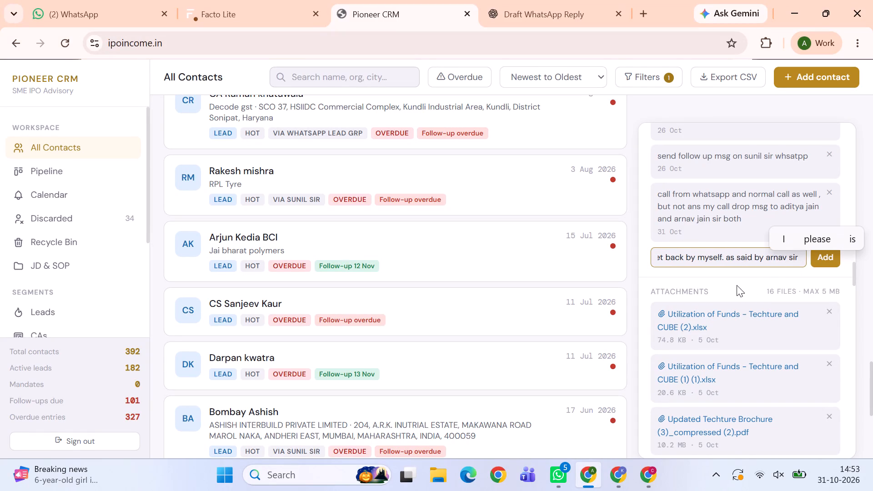
left_click(737, 285)
left_click(815, 260)
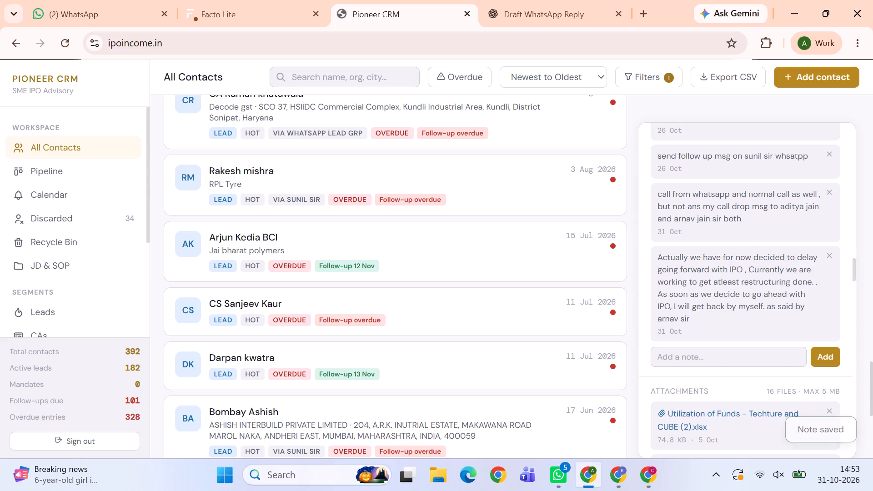
Open the MD-Infra India Private Limited lead and review its note history through to the most recent October entries.
scroll(748, 273, "down", 2)
scroll(766, 334, "up", 2)
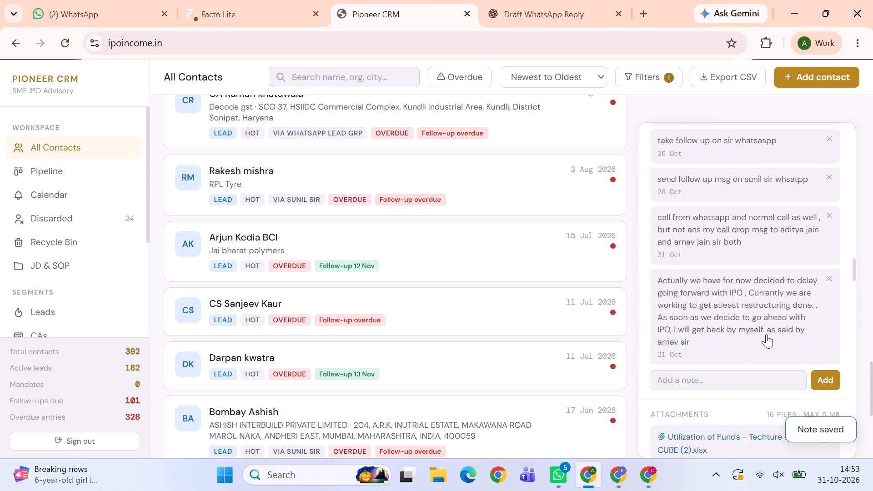
scroll(581, 340, "down", 9)
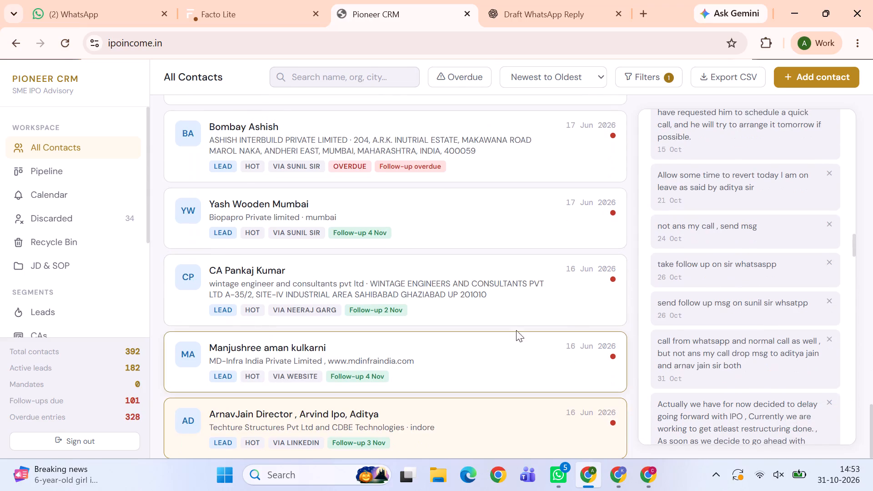
left_click(493, 368)
scroll(697, 345, "down", 5)
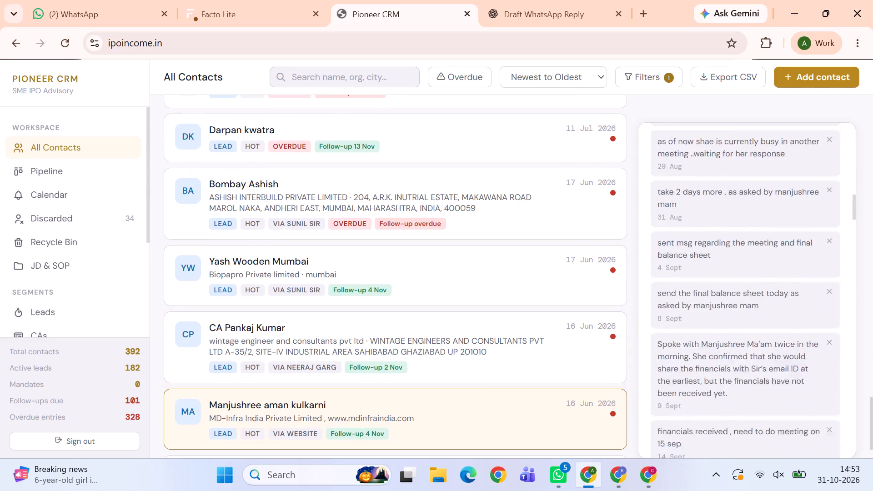
scroll(697, 345, "down", 2)
scroll(743, 352, "down", 4)
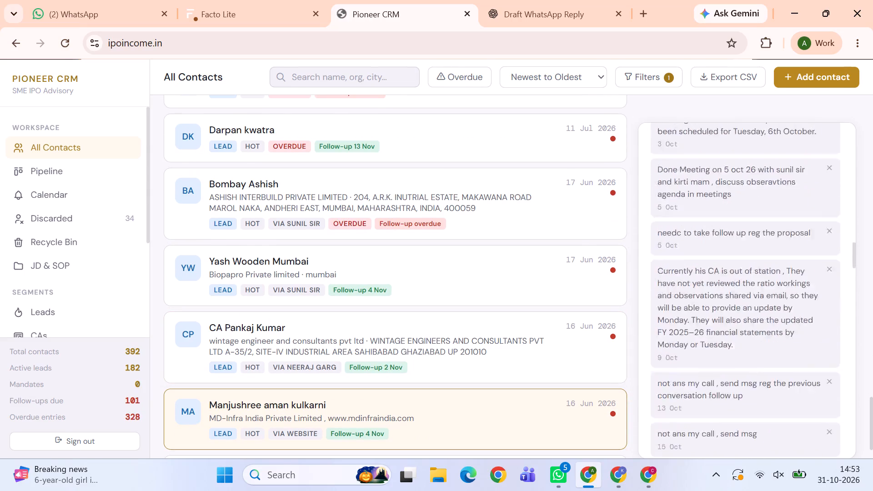
scroll(743, 352, "down", 4)
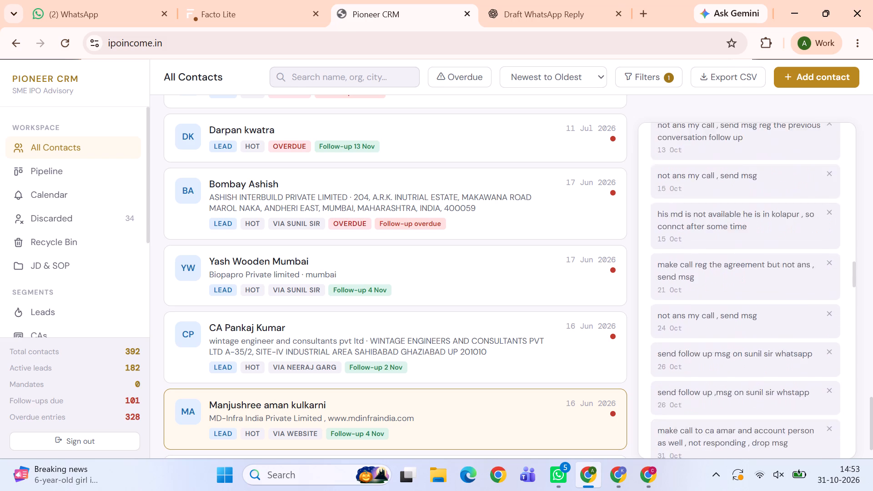
Finish reviewing the MD-Infra lead's notes, and open the Wintage Engineers, Biopapro and Ashish Interbuild leads one after another.
scroll(743, 352, "down", 1)
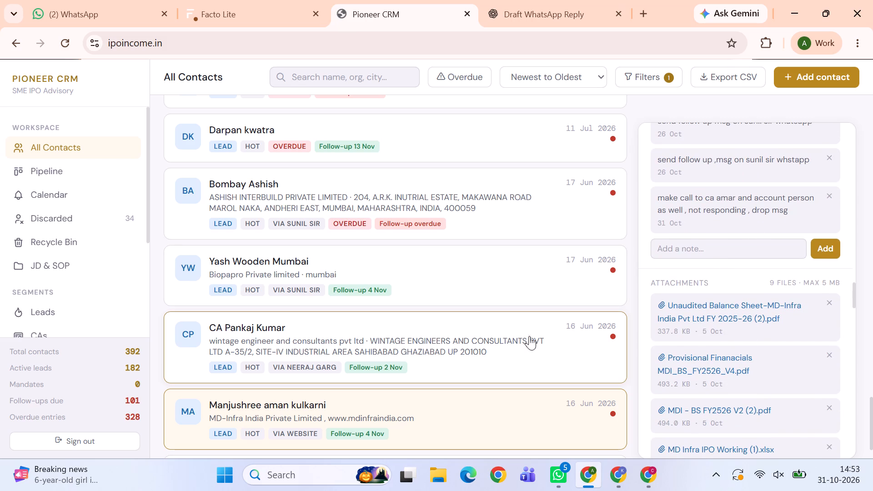
left_click(549, 337)
left_click(498, 284)
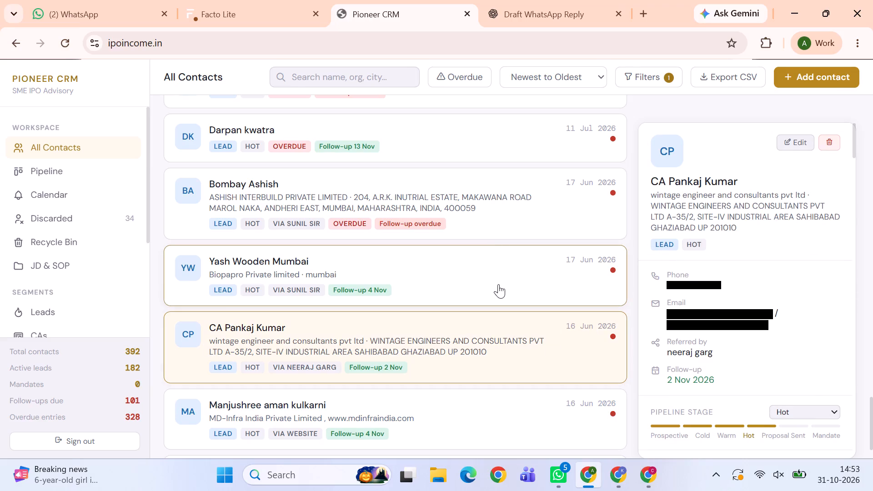
left_click(512, 224)
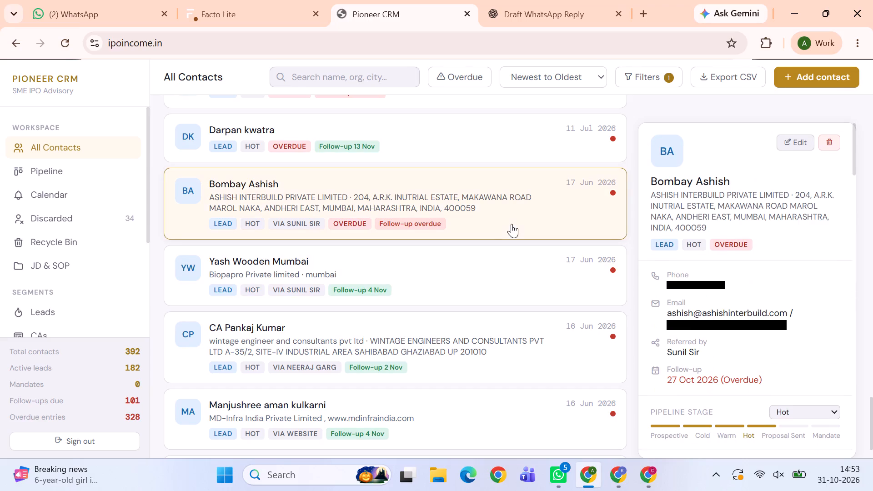
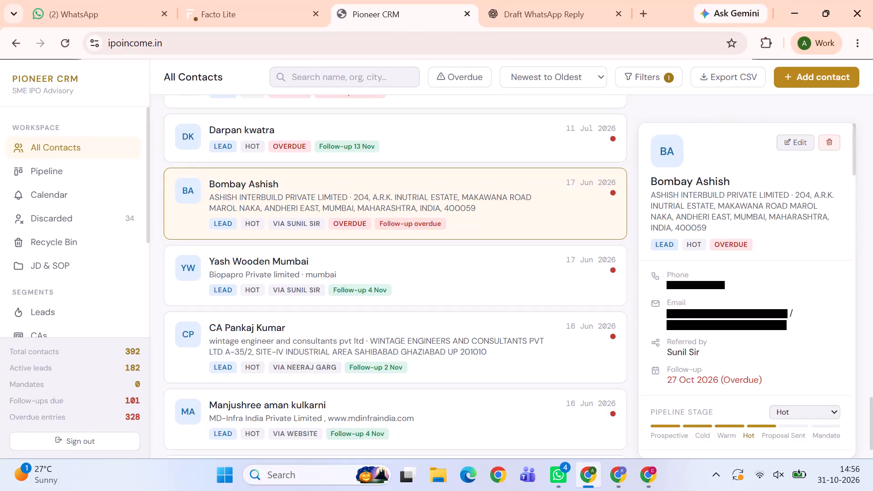
Add the note "no response of my call , send msg" to the Ashish Interbuild Private Limited lead.
scroll(743, 314, "down", 6)
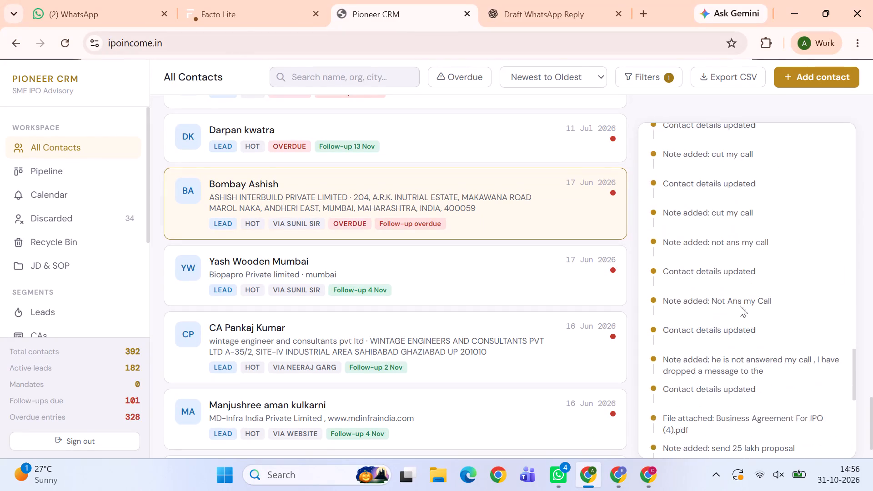
scroll(732, 356, "up", 2)
scroll(710, 322, "down", 2)
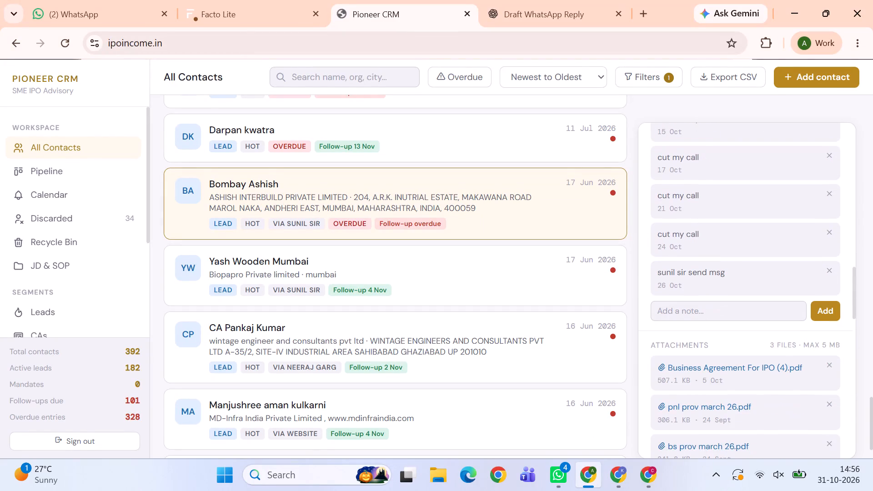
left_click(683, 315)
type("no res")
type("pose")
key("BackSpace")
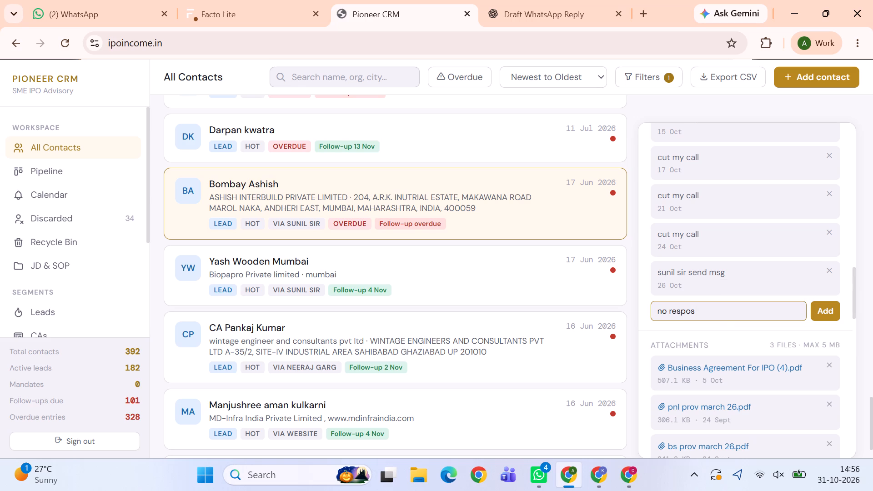
key("BackSpace")
type("nse")
key("space")
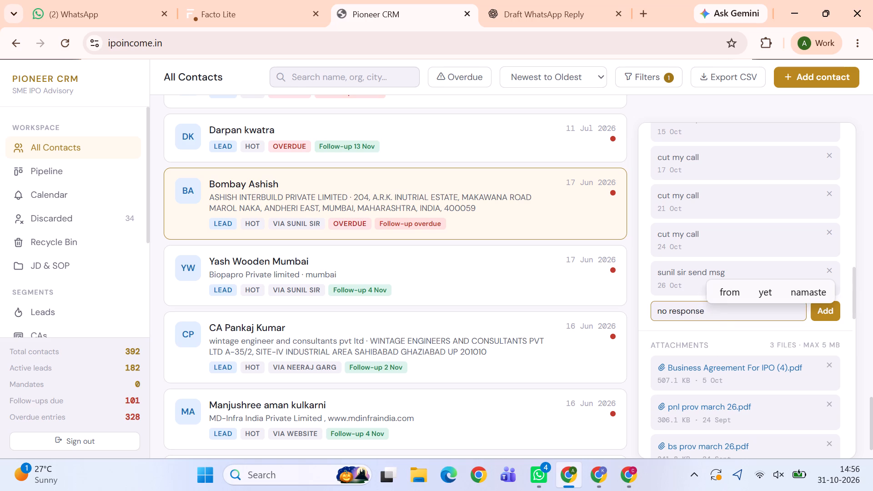
type("of my call ,")
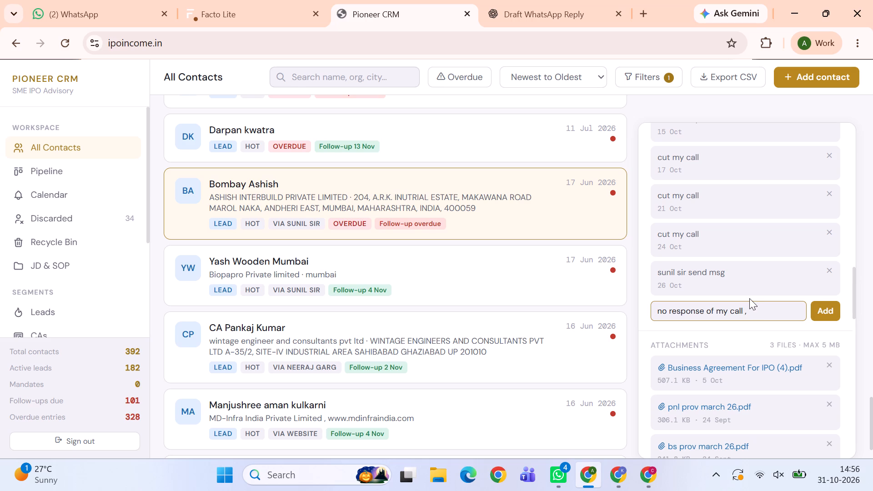
key("space")
type("se")
type("nd ms")
key("BackSpace")
type("sg")
key("space")
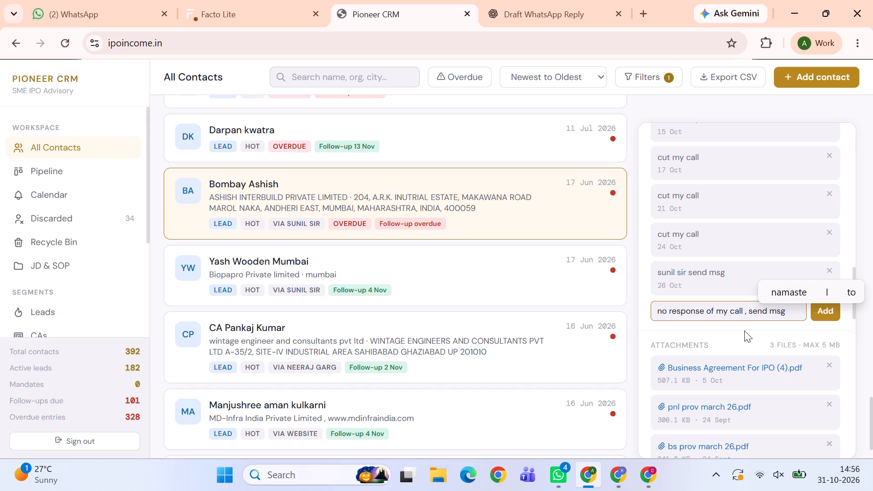
left_click(739, 340)
left_click(826, 310)
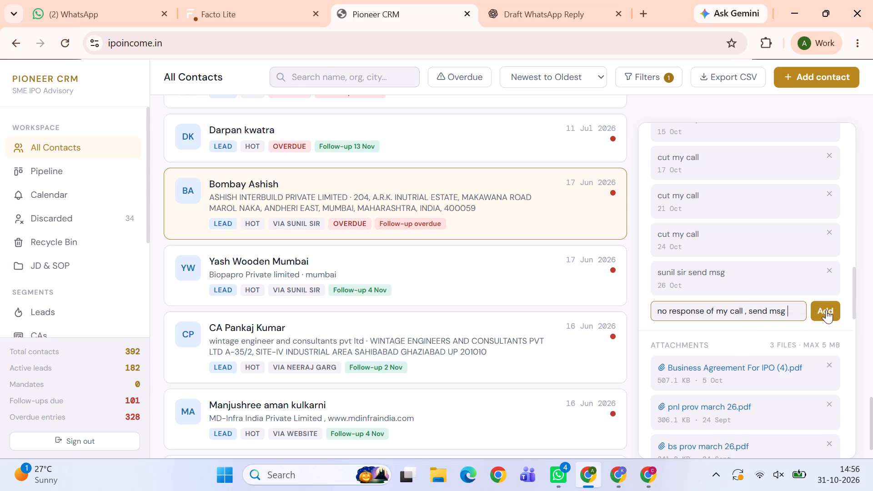
Set the Ashish Interbuild lead's follow-up date to 4 November 2026 and update the contact.
scroll(716, 225, "up", 4)
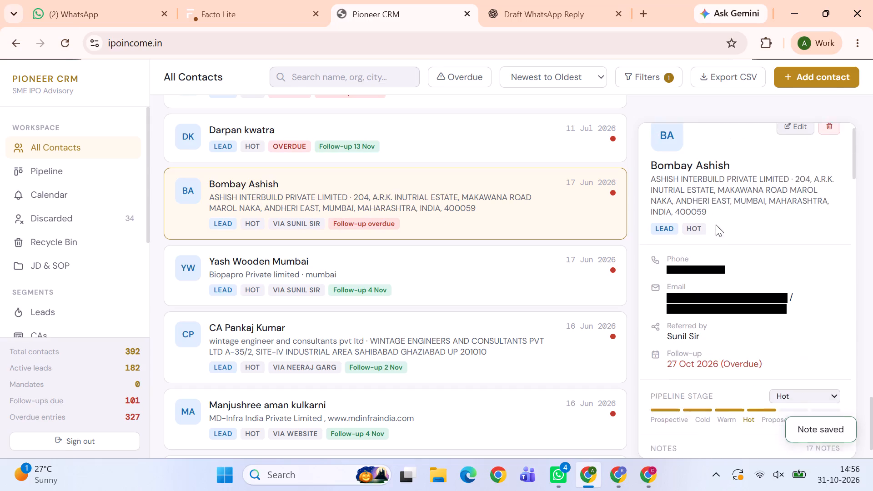
left_click(802, 139)
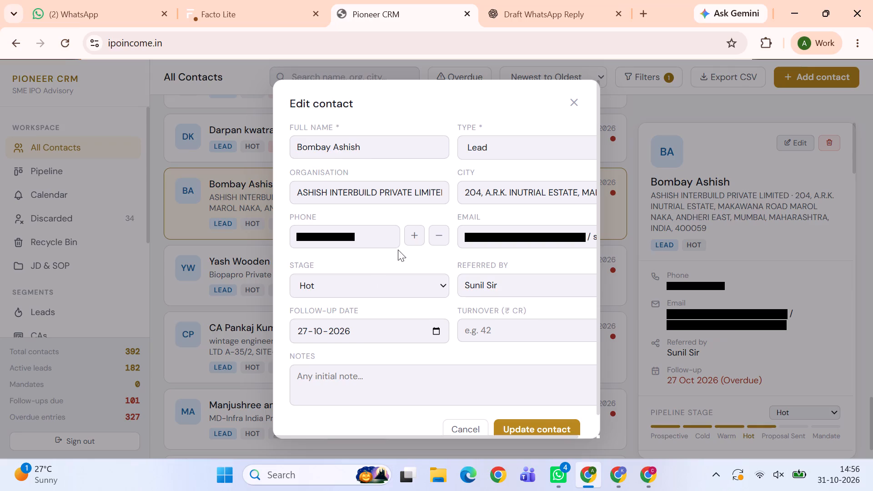
left_click(358, 336)
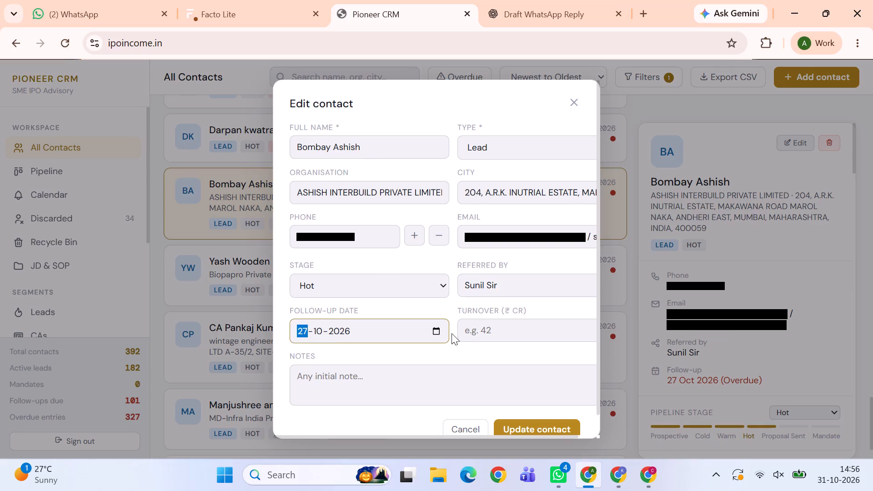
left_click(435, 328)
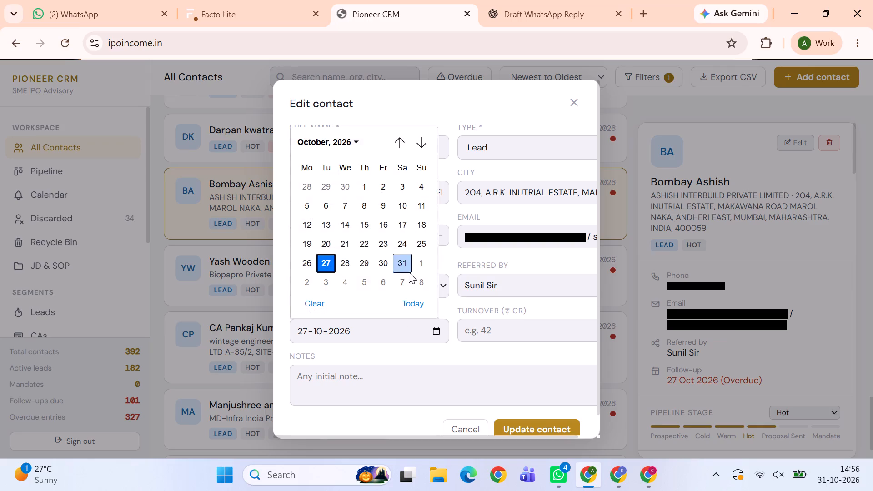
left_click(347, 283)
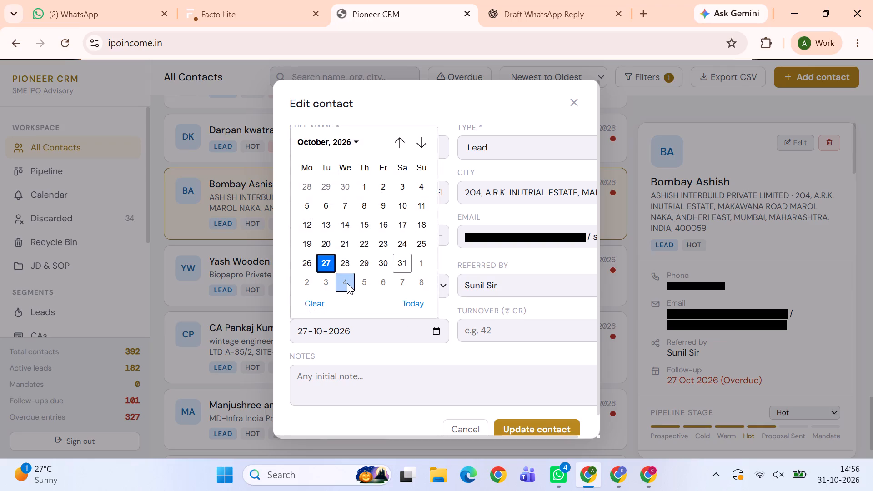
left_click(521, 430)
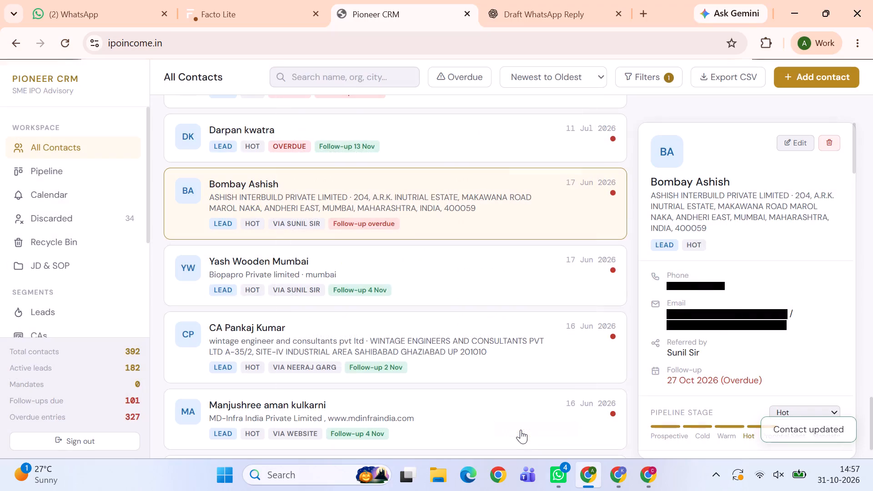
Look through the hot leads dated 11 Jul 2026, opening the CS lead with the overdue follow-up to read its latest October notes.
scroll(487, 290, "up", 1)
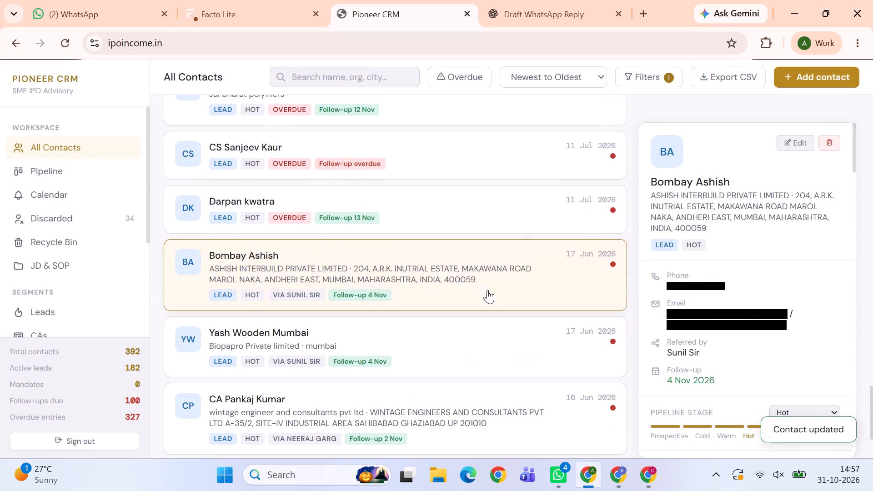
left_click(530, 221)
scroll(526, 235, "up", 1)
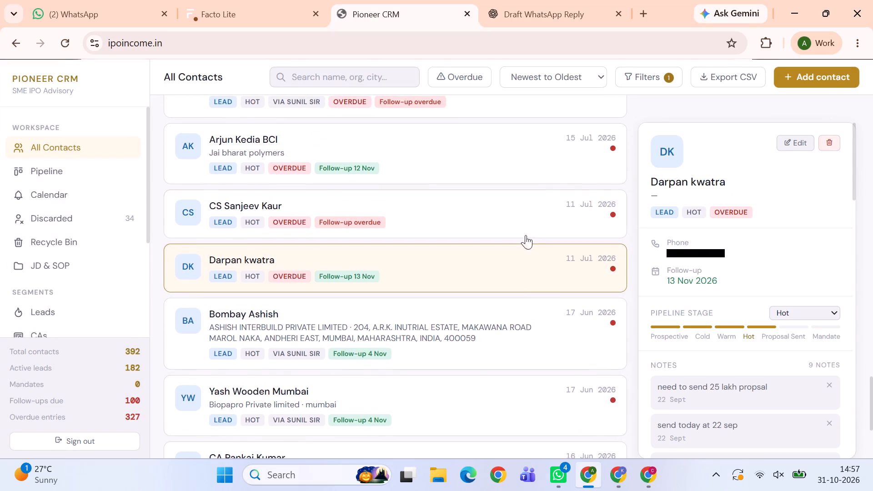
left_click(505, 205)
scroll(701, 312, "down", 6)
scroll(730, 250, "up", 1)
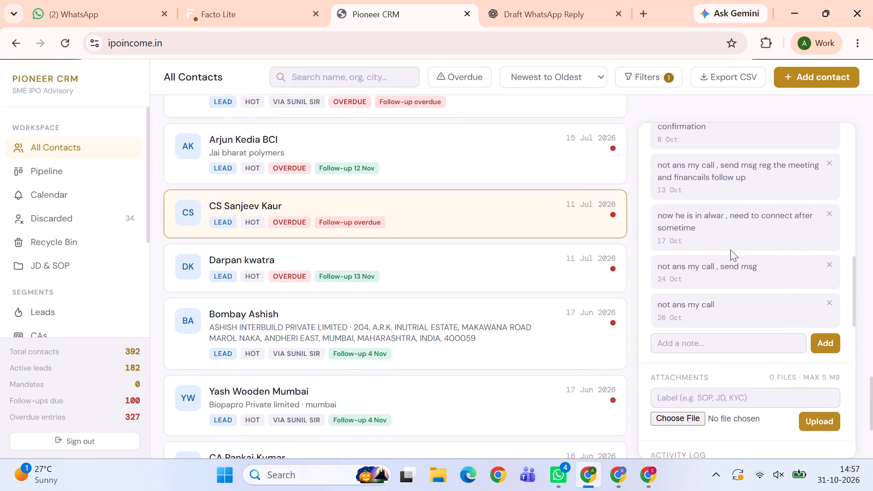
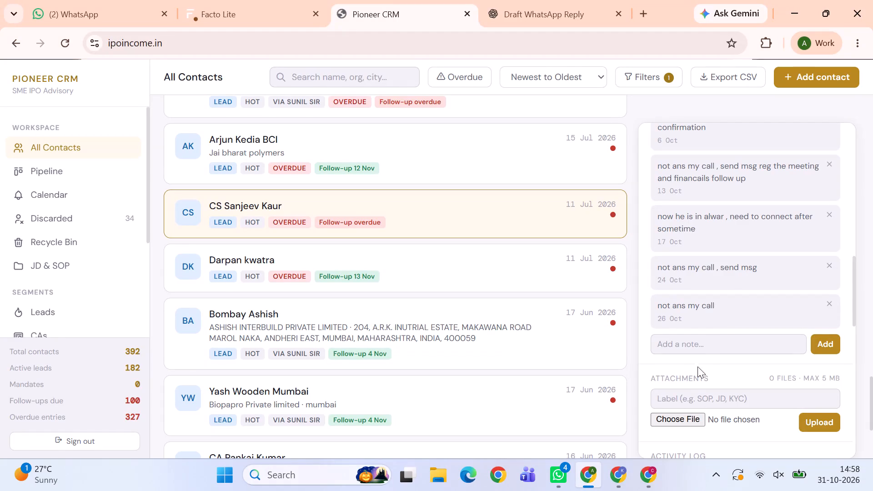
Add the note "send msg , not ans my call" to the CS lead dated 11 Jul 2026.
left_click(706, 350)
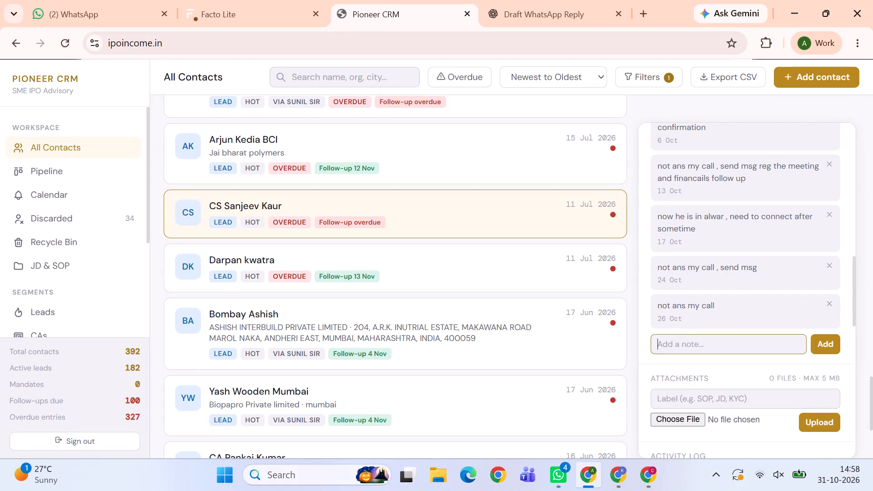
type("sed")
key("space")
key("BackSpace")
key("BackSpace")
type("nd msg")
key("space")
type(", not ans my call")
left_click(713, 373)
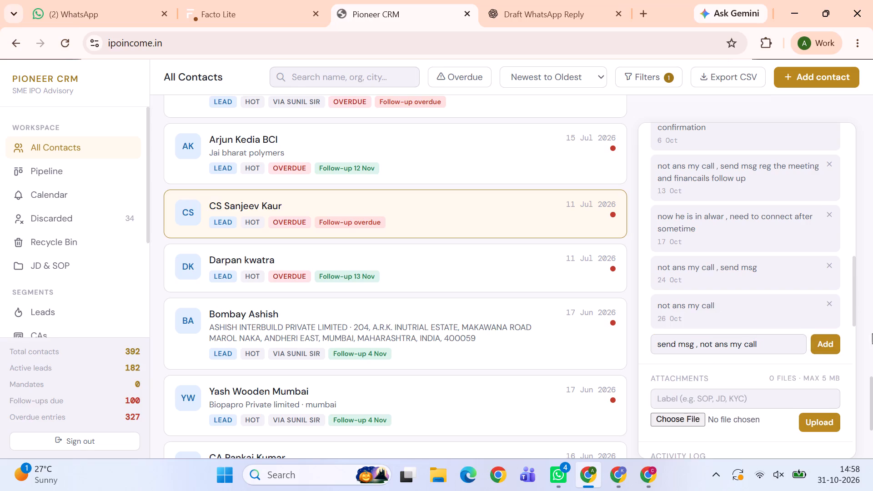
left_click(828, 345)
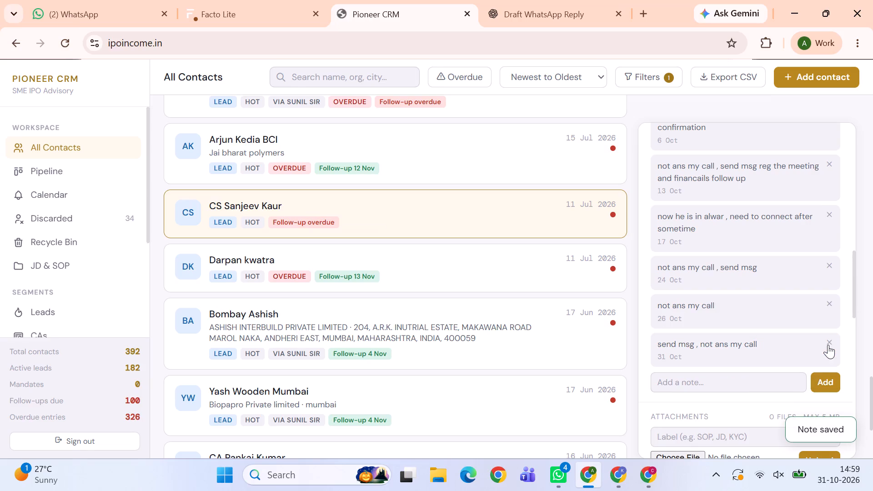
Set the CS lead's follow-up date to 5 November 2026 and update the contact.
scroll(788, 269, "up", 5)
left_click(796, 134)
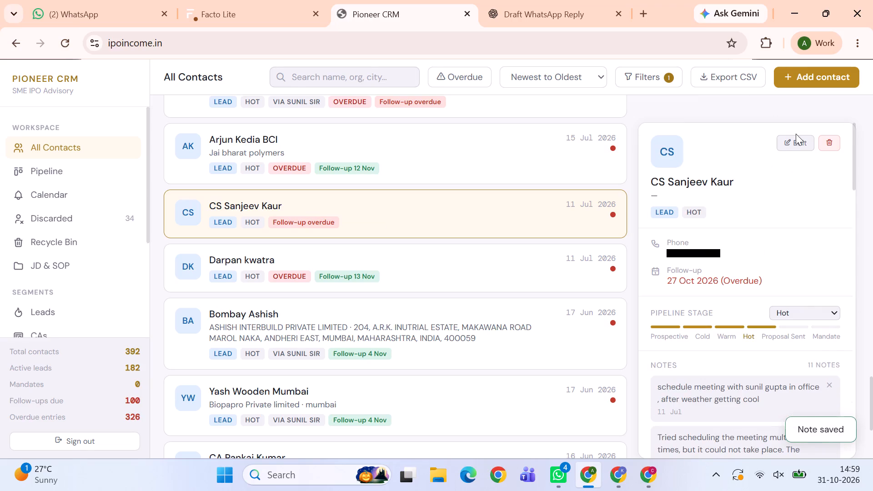
left_click(798, 141)
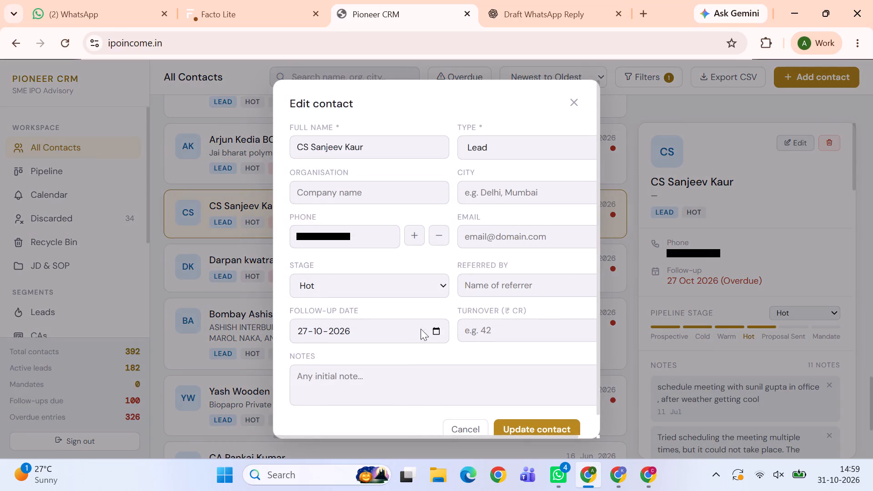
left_click(434, 331)
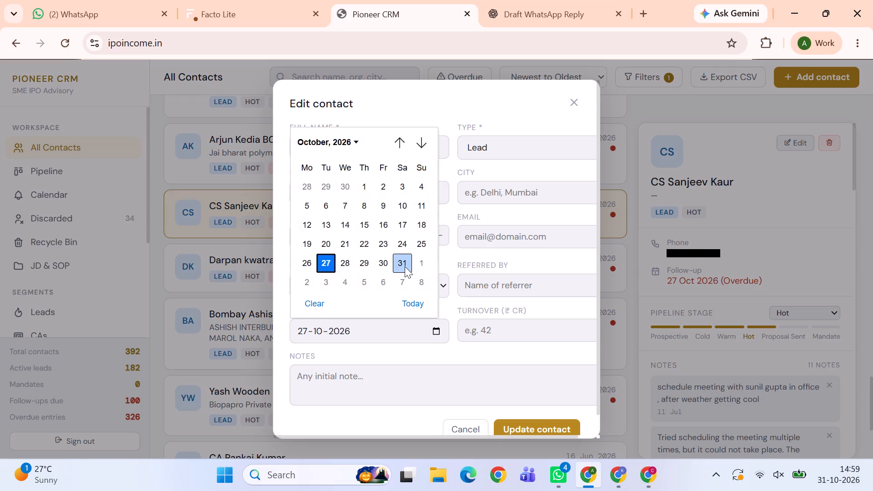
left_click(405, 265)
left_click(439, 330)
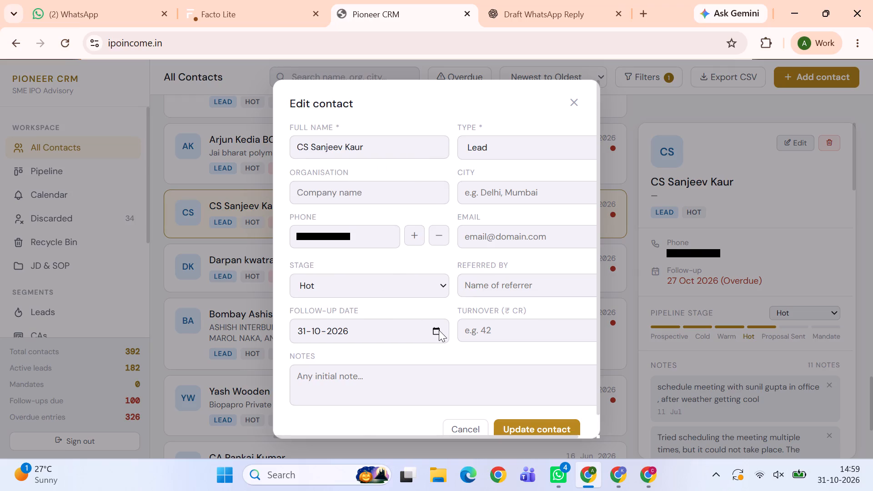
left_click(362, 281)
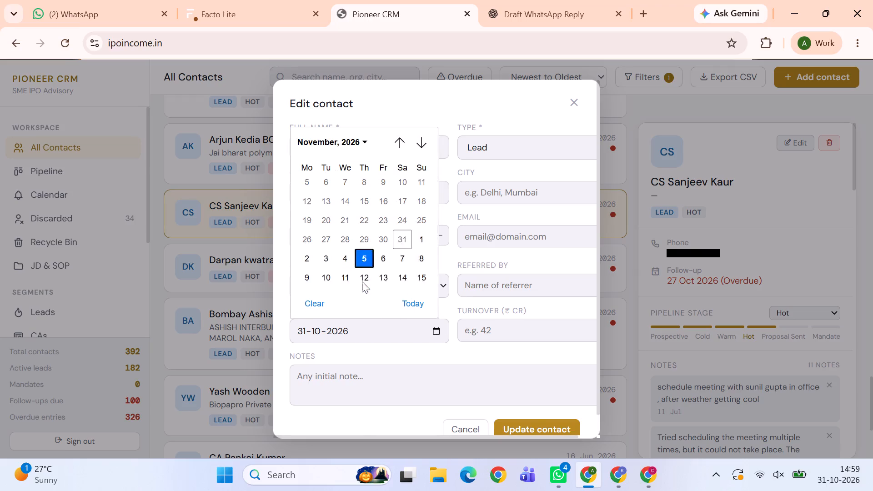
left_click(528, 424)
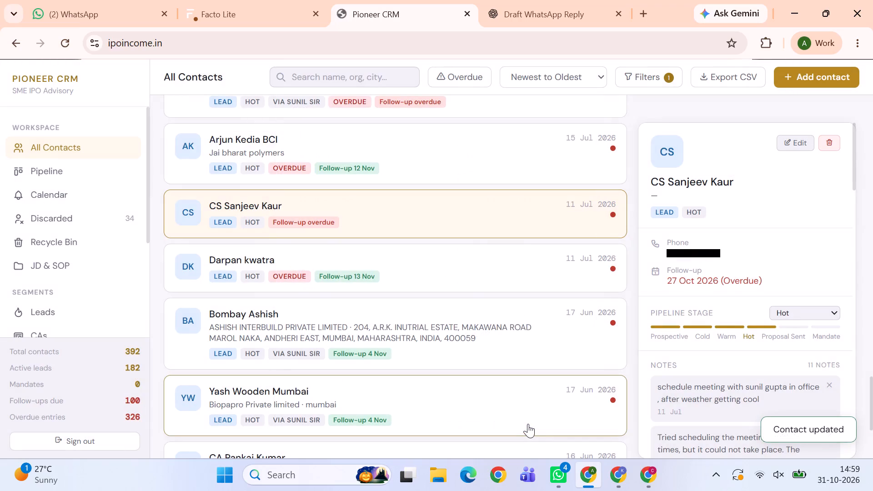
Open the Jai bharat polymers lead dated 15 Jul 2026 and read through its notes up to the latest one.
scroll(421, 296, "up", 1)
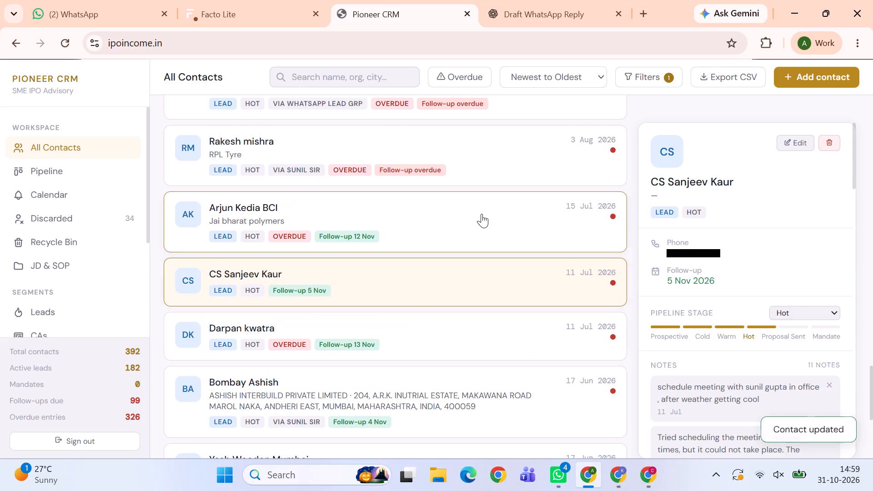
left_click(482, 214)
scroll(759, 324, "down", 3)
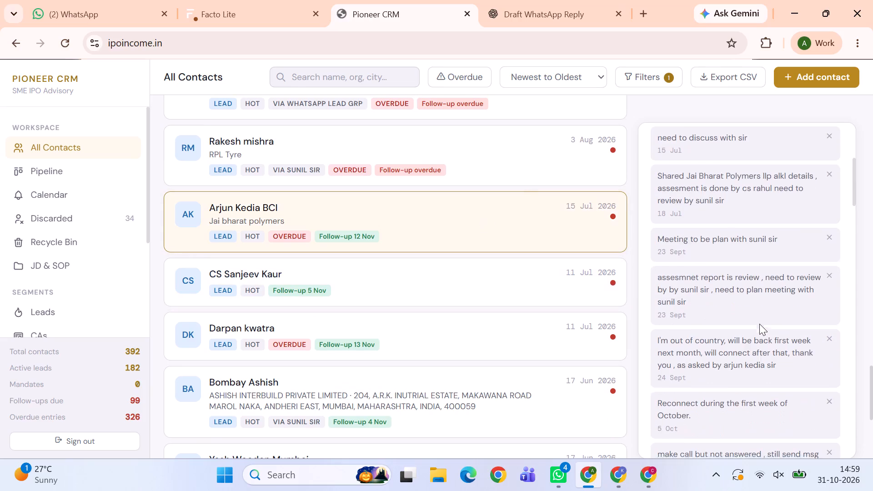
scroll(759, 324, "down", 2)
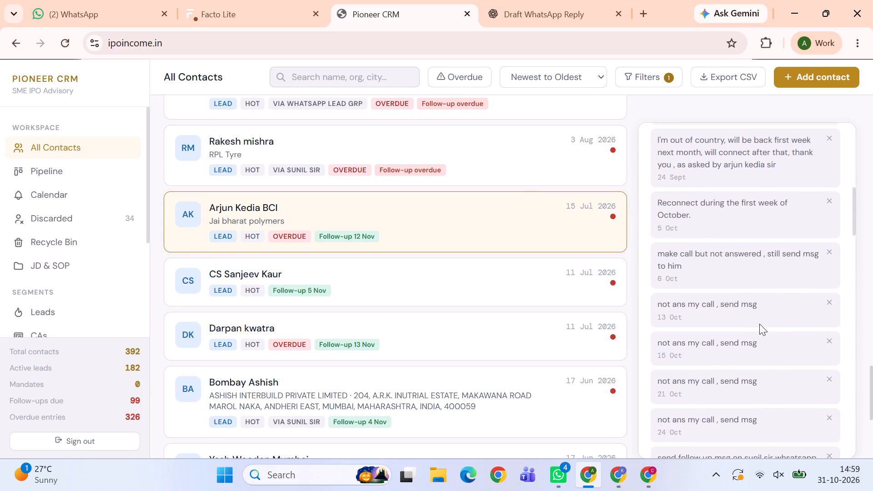
scroll(759, 324, "down", 2)
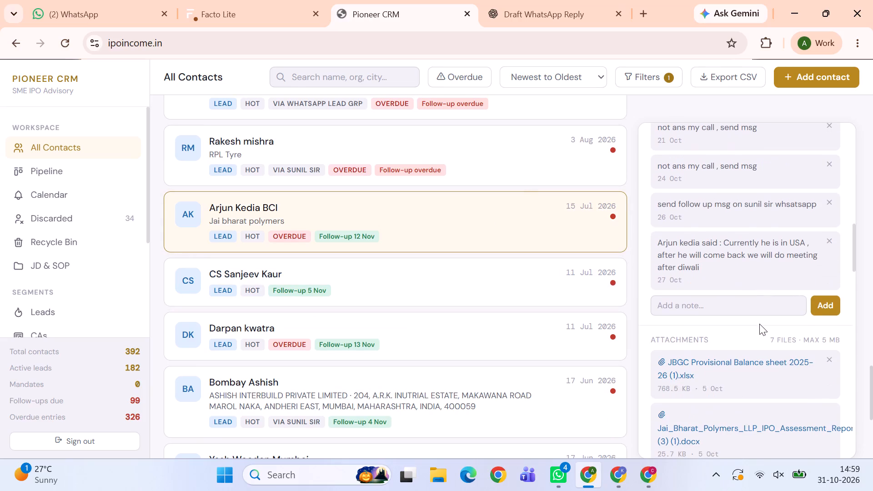
Open the RPL Tyre lead with the overdue follow-up and read its latest October notes.
left_click(518, 169)
scroll(748, 316, "down", 5)
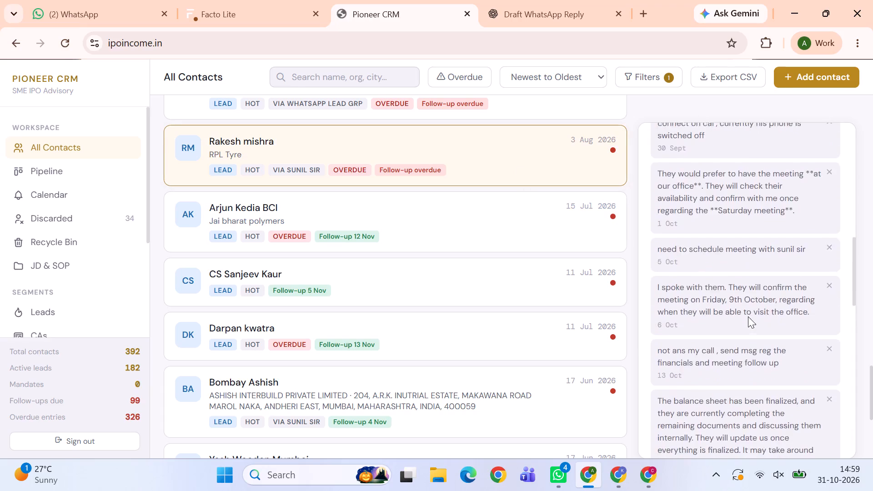
scroll(748, 316, "down", 2)
scroll(748, 316, "up", 3)
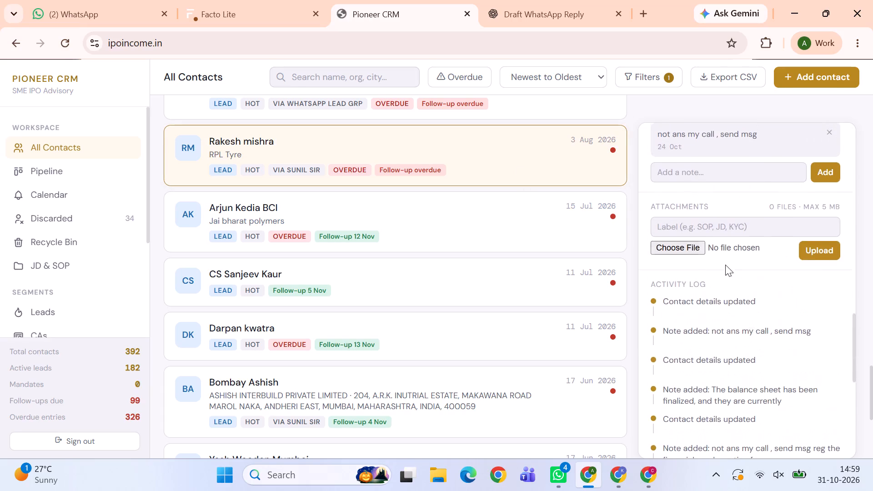
scroll(693, 281, "up", 2)
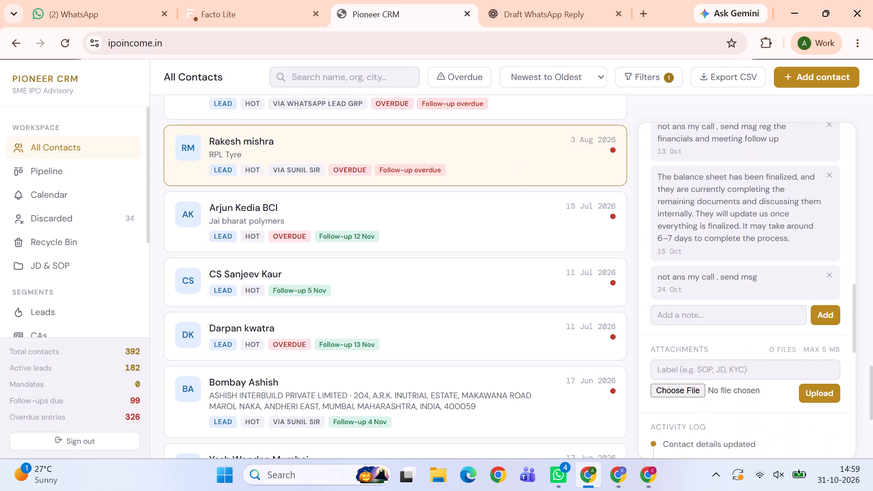
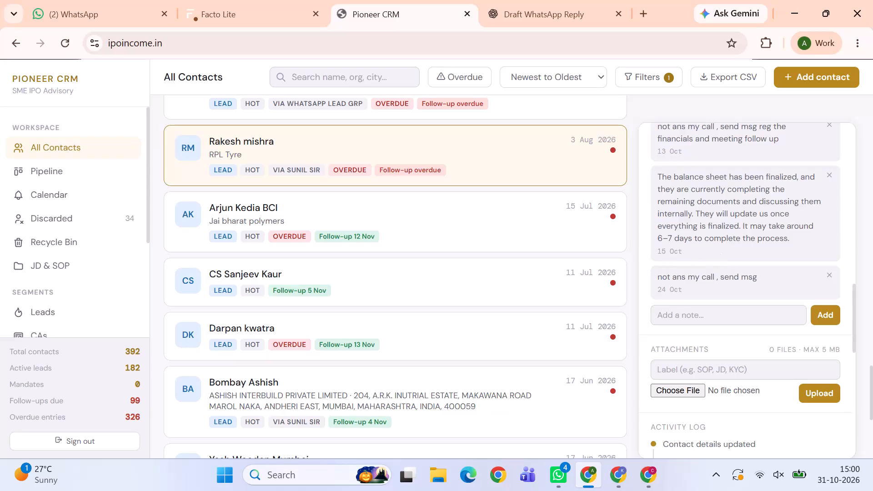
Add the note "after diwali we will connect reg the financials , stay in touch as said by rakesh sir" to the RPL Tyre lead.
scroll(743, 238, "up", 1)
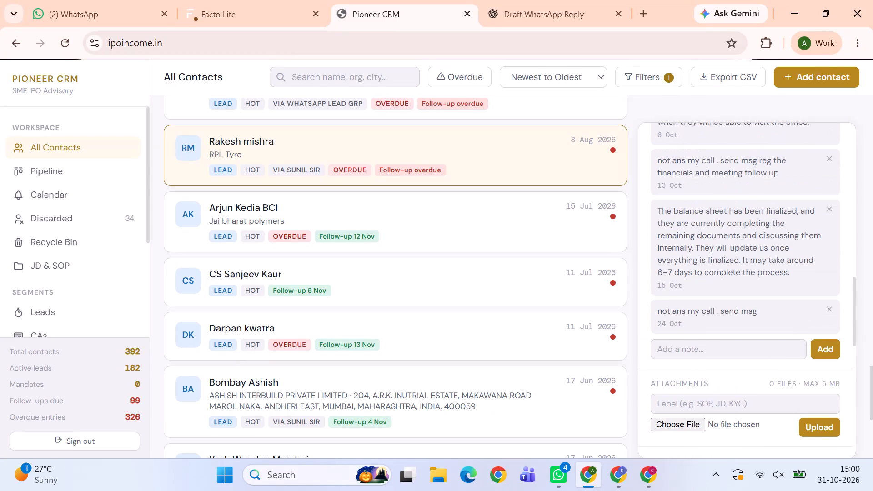
left_click(708, 350)
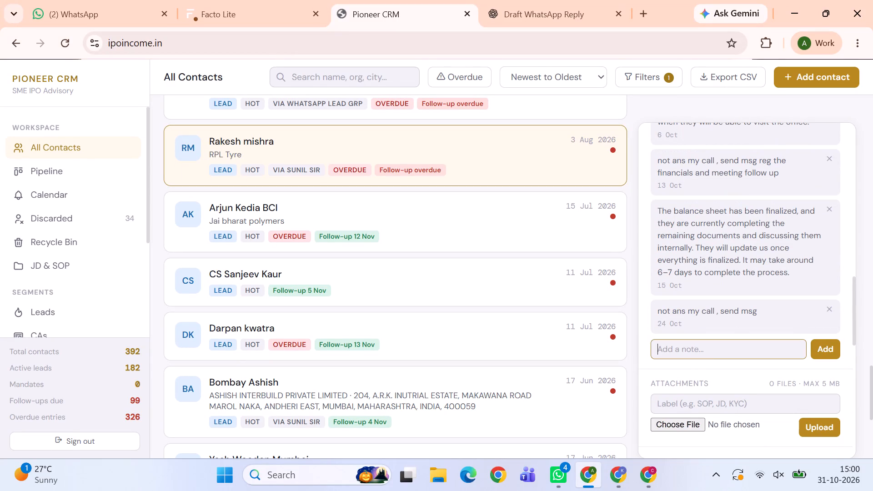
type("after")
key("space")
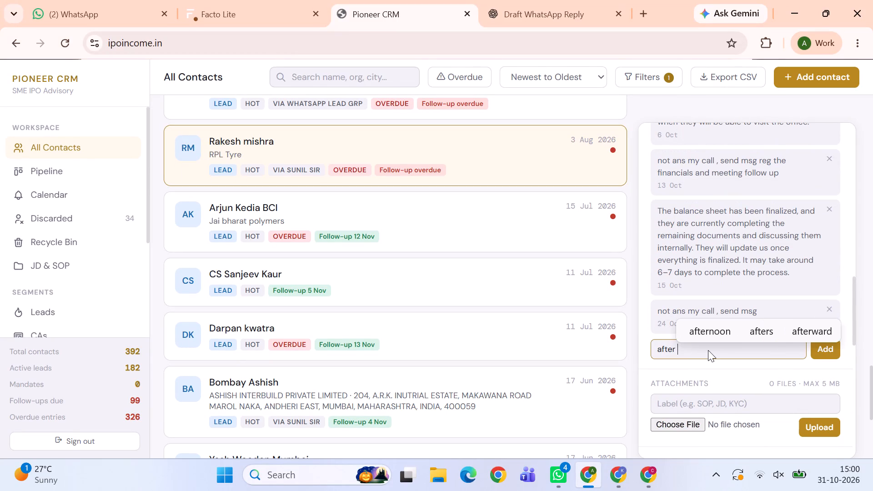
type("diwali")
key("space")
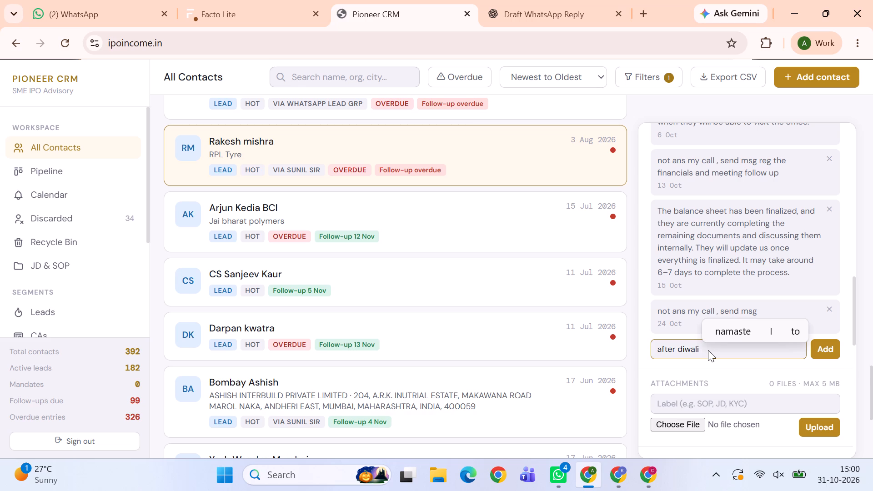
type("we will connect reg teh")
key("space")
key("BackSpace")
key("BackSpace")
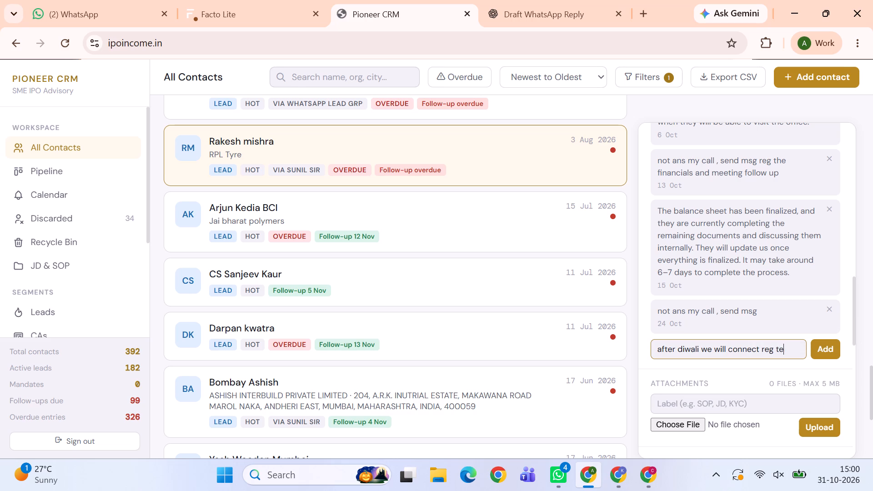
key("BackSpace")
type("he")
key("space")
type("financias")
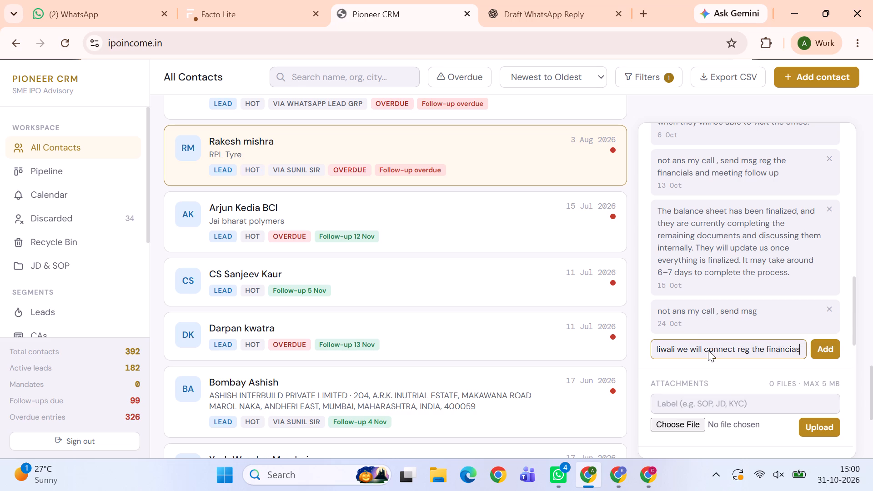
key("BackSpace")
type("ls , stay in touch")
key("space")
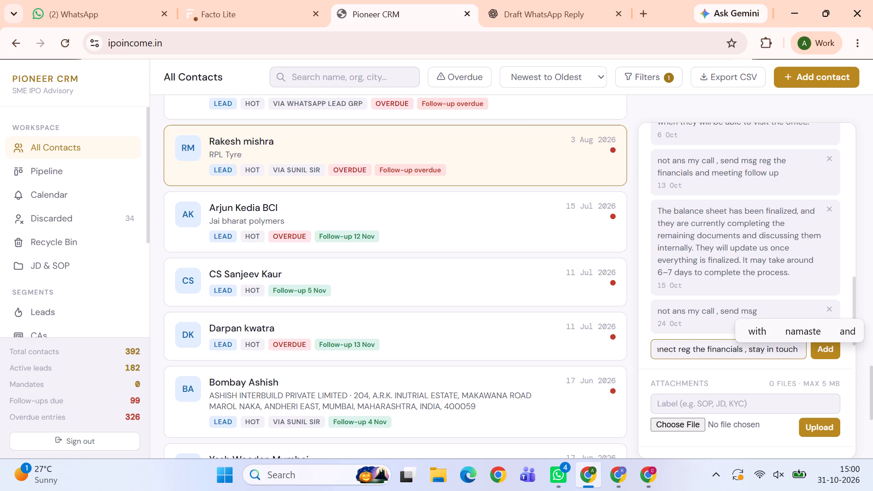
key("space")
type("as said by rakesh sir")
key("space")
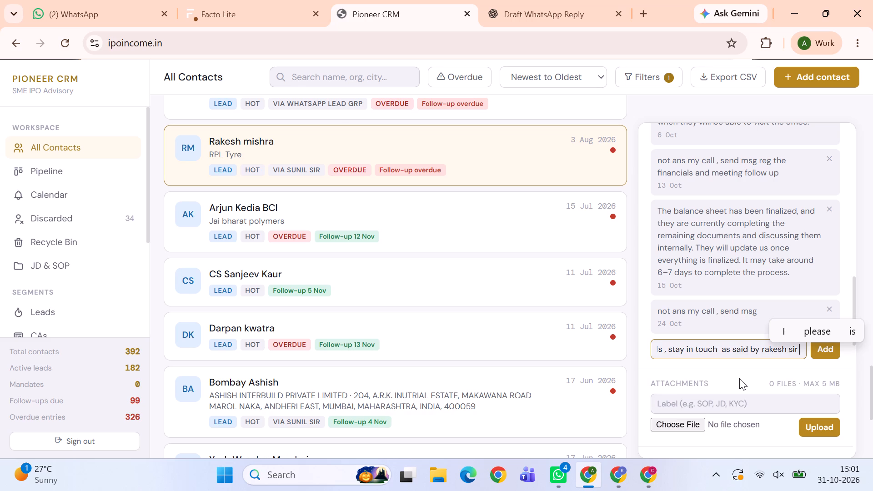
left_click(739, 378)
left_click(827, 346)
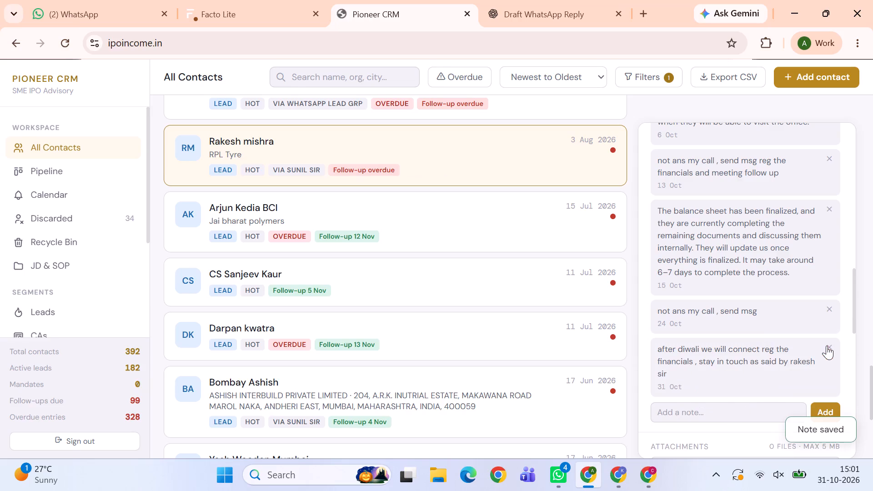
Open the RPL Tyre lead's contact details for editing and bring up the calendar for its follow-up date.
scroll(722, 292, "up", 5)
left_click(798, 139)
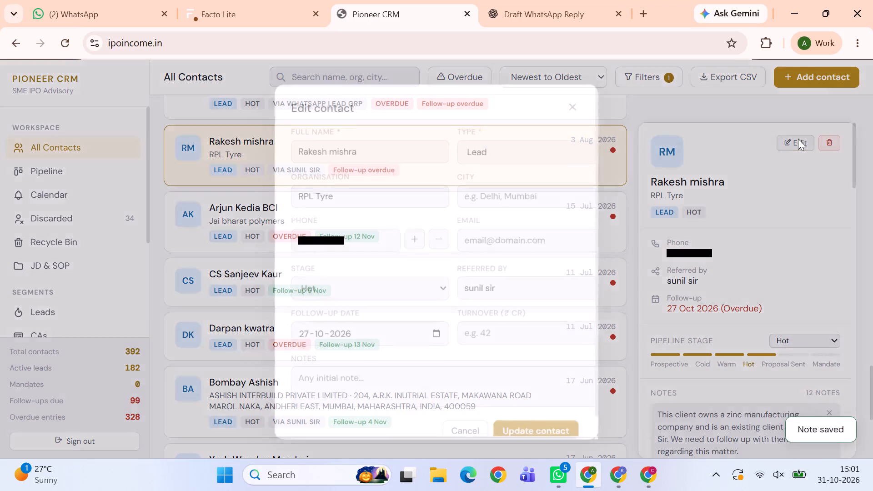
left_click(434, 330)
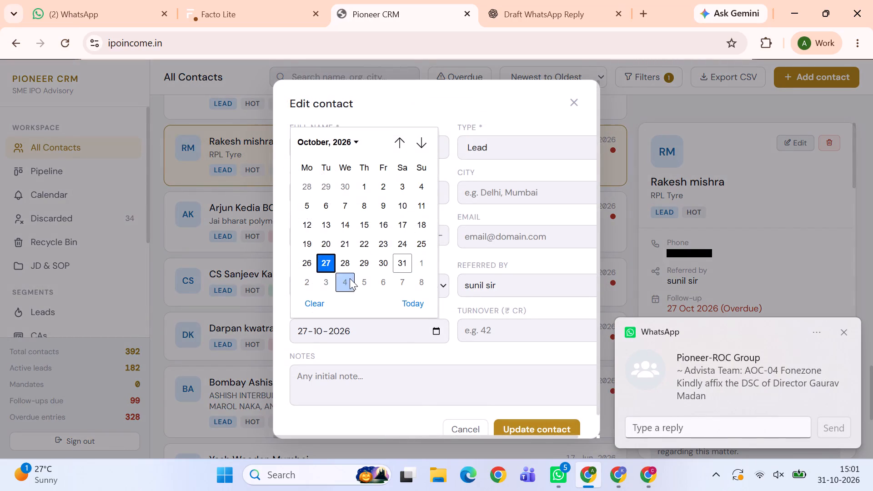
Set the RPL Tyre lead's follow-up date to 11 November 2026 and save the contact.
left_click(419, 146)
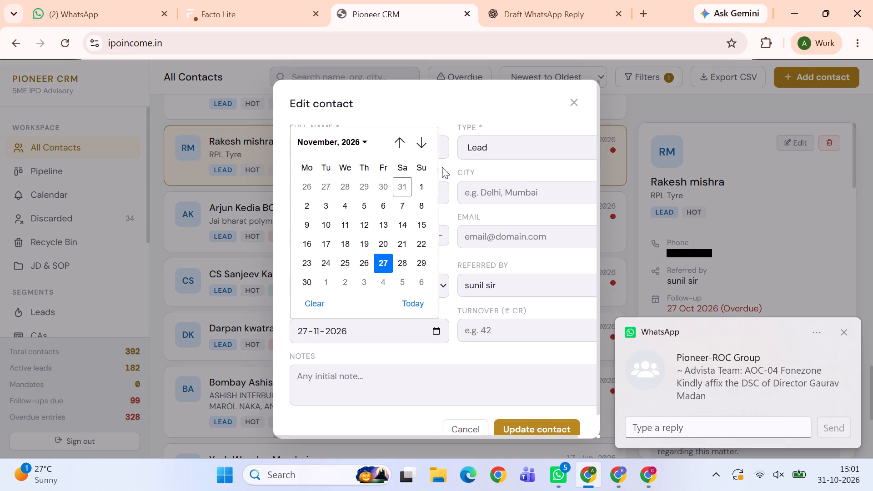
left_click(348, 221)
left_click(533, 422)
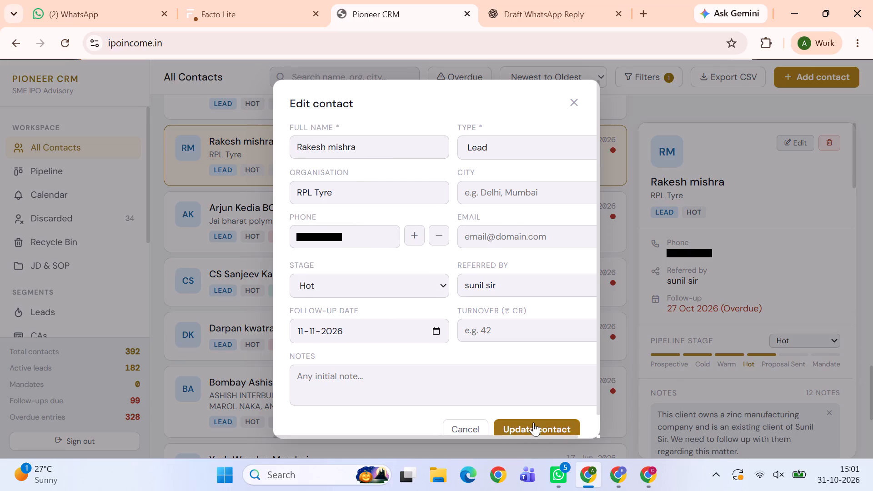
scroll(481, 269, "up", 1)
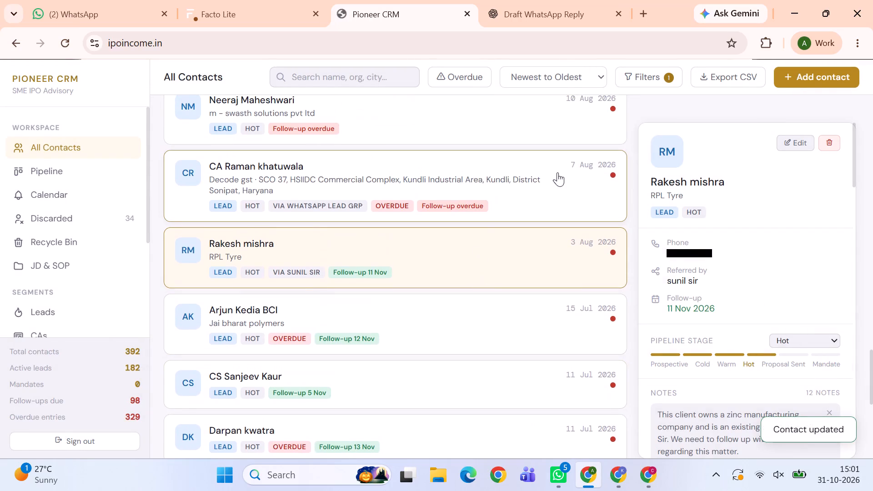
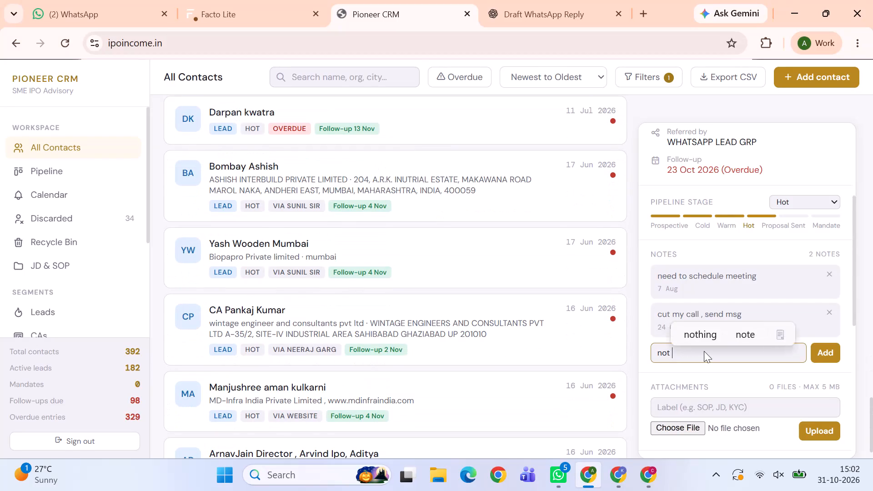
Add the note "not ans my call" to the Decode gst lead with the overdue follow-up.
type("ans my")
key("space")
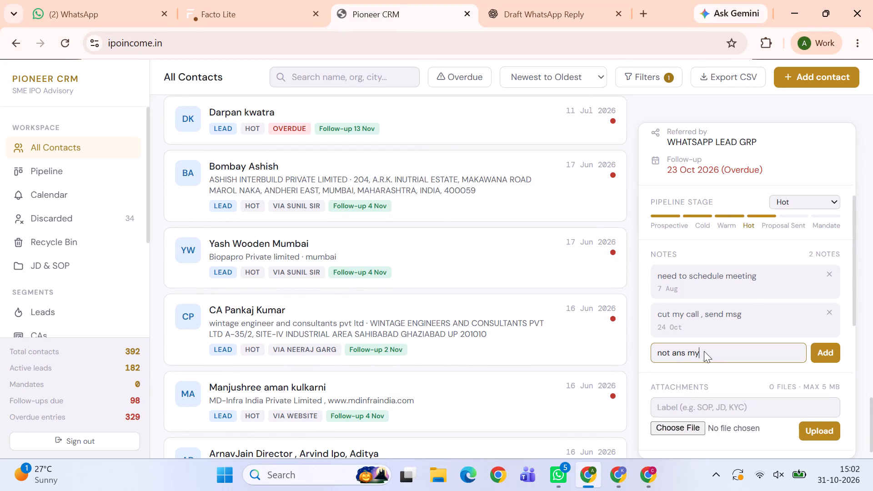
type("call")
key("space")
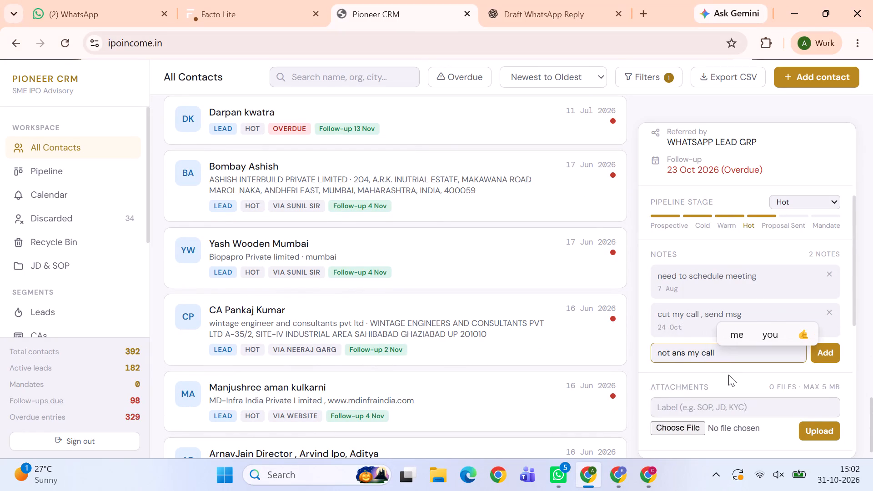
left_click(728, 375)
left_click(823, 352)
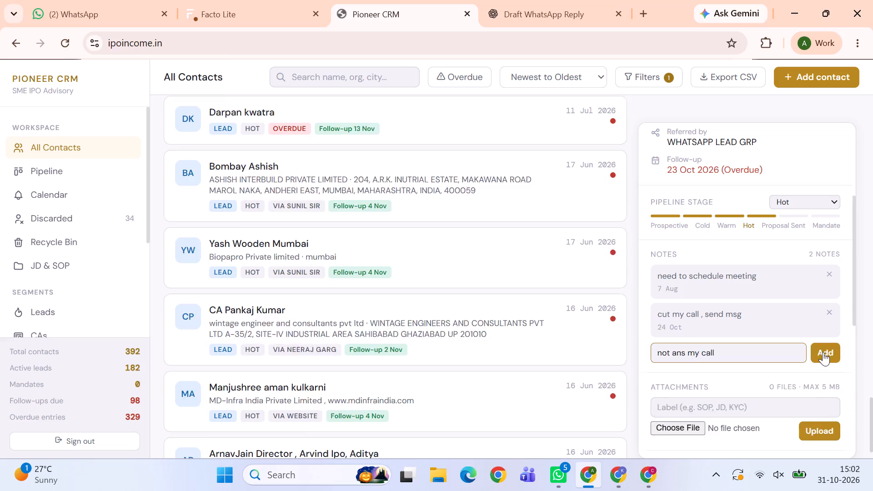
scroll(747, 261, "up", 3)
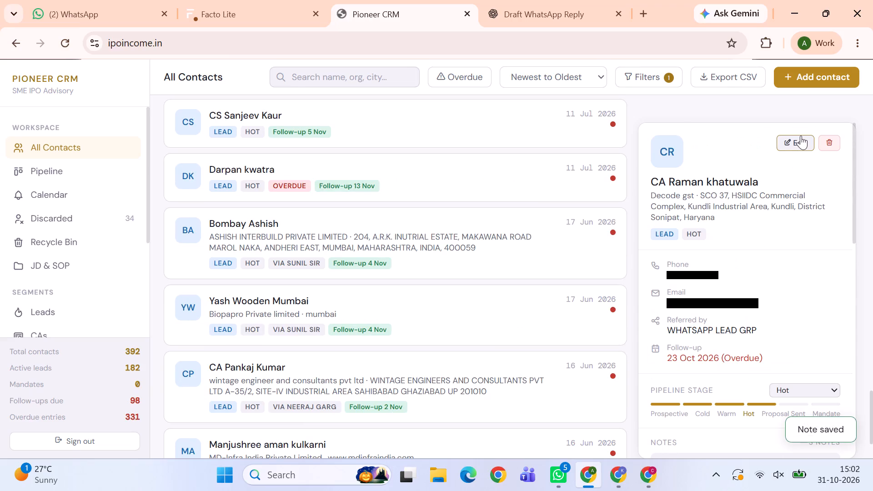
Reschedule the Decode gst lead's follow-up date to 4 November 2026 and save the contact.
left_click(801, 135)
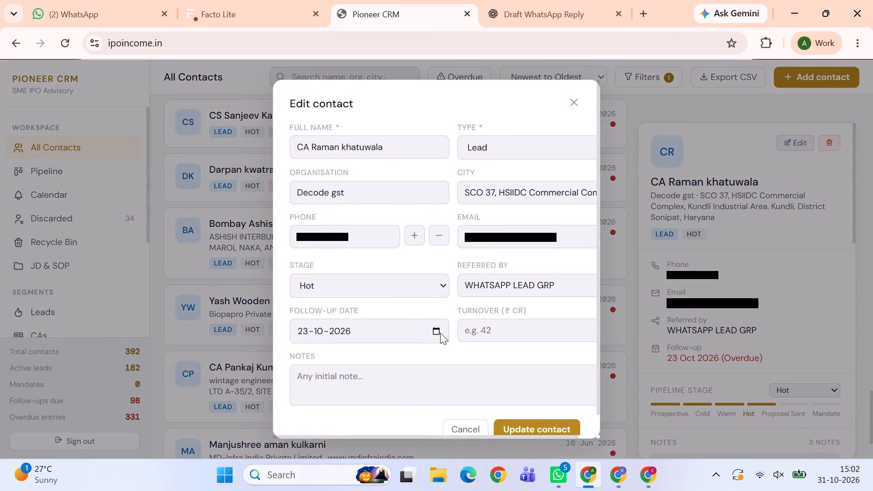
left_click(440, 333)
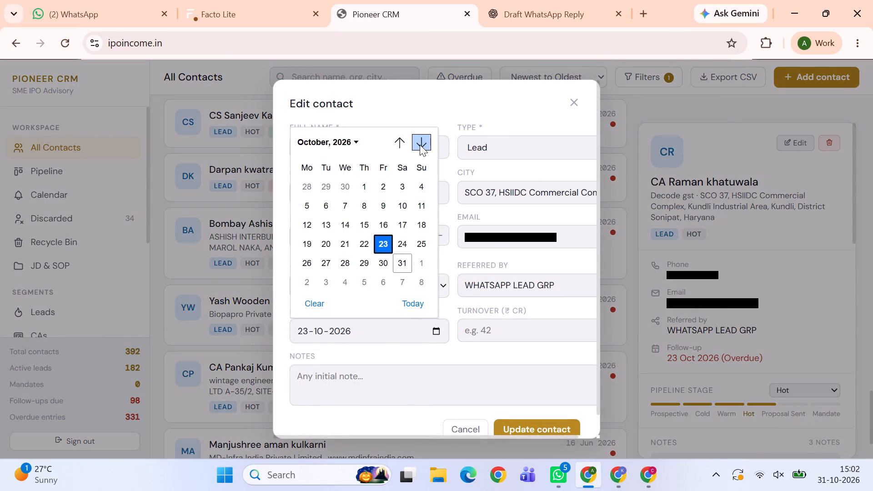
left_click(420, 145)
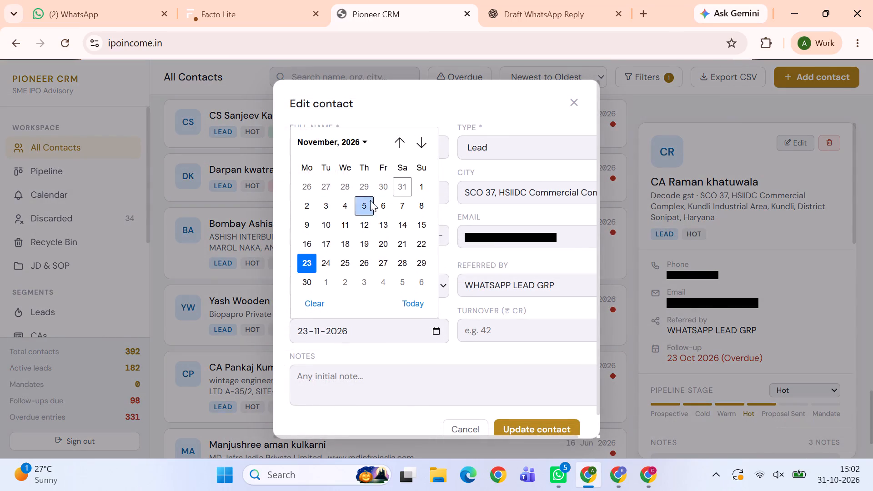
left_click(349, 206)
left_click(557, 420)
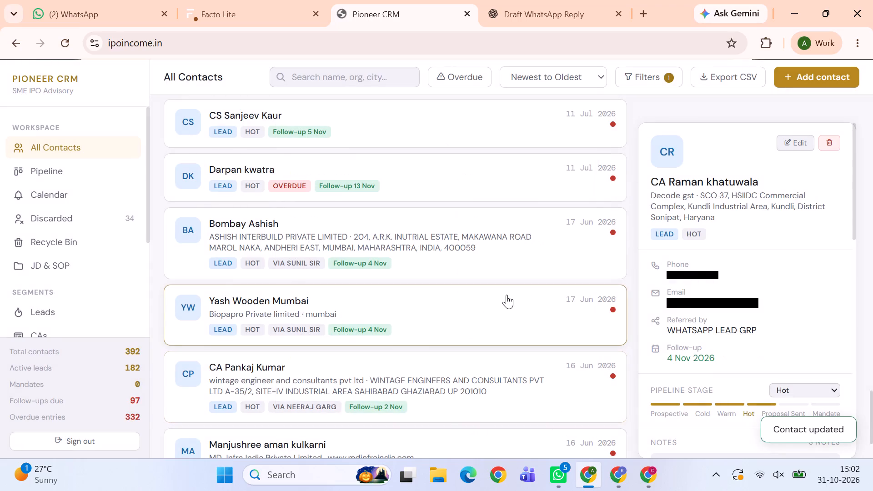
Open the overdue m - swasth solutions pvt ltd lead and review its contact details, follow-up date and existing notes.
scroll(452, 251, "up", 1)
scroll(405, 196, "up", 2)
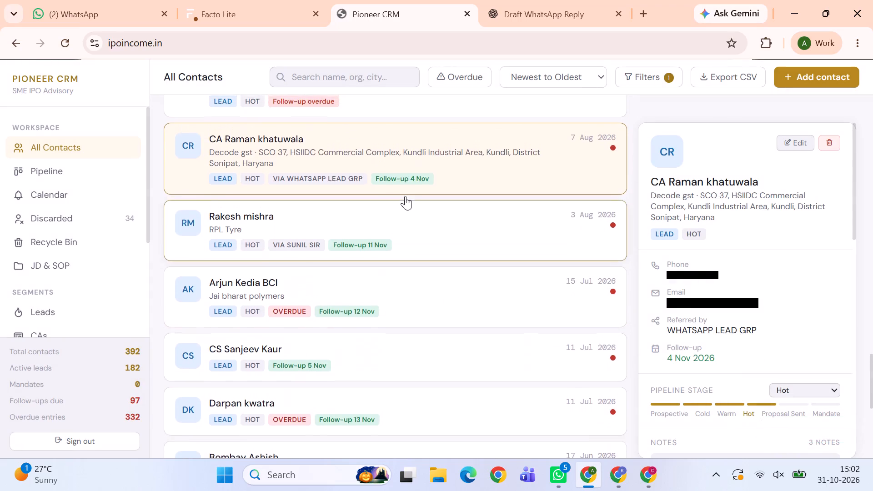
scroll(436, 242, "up", 1)
scroll(502, 236, "up", 1)
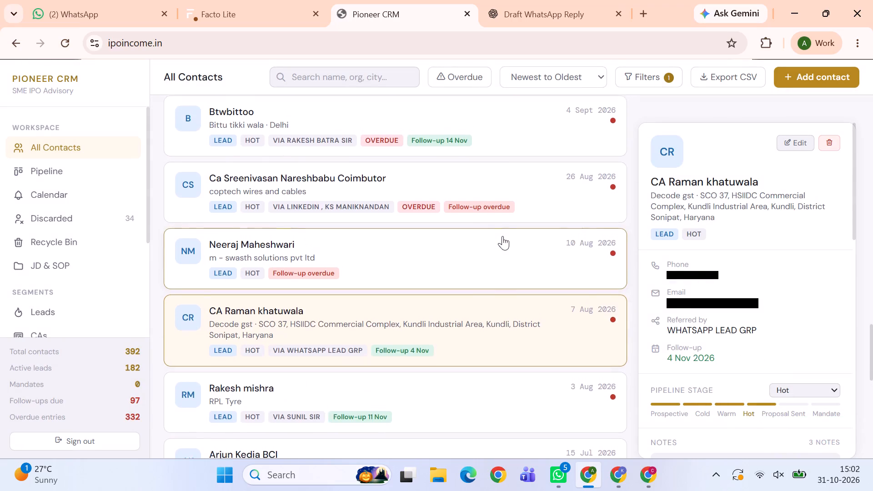
left_click(442, 258)
scroll(710, 256, "down", 1)
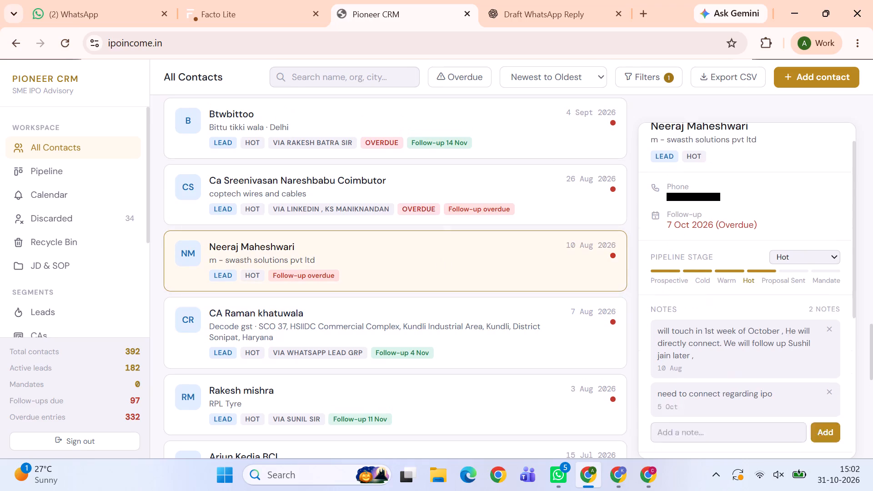
scroll(710, 256, "down", 1)
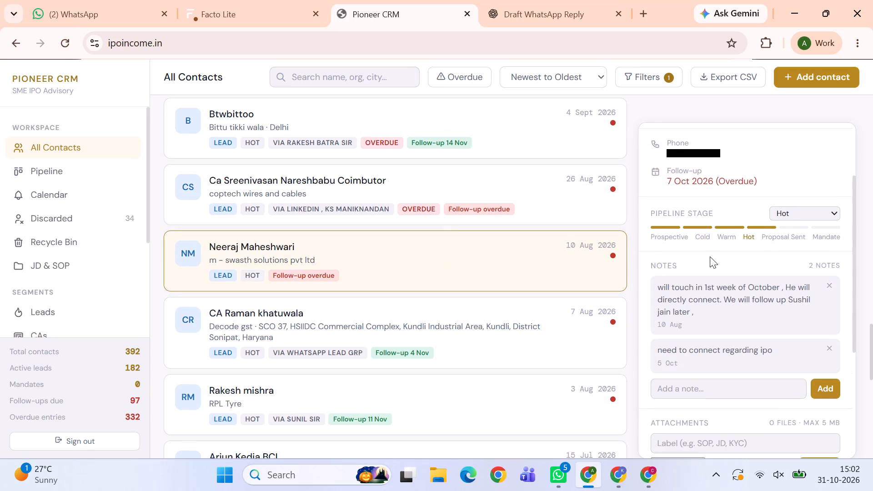
scroll(710, 256, "up", 1)
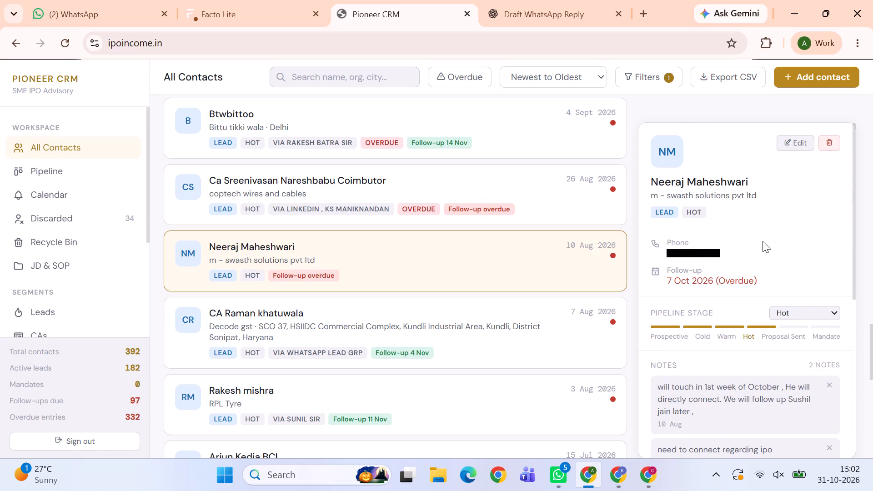
scroll(763, 241, "down", 1)
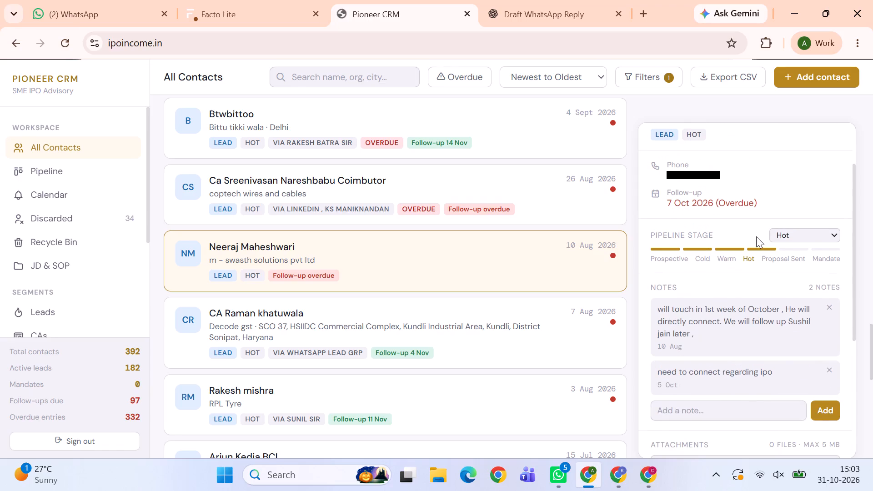
scroll(756, 236, "up", 1)
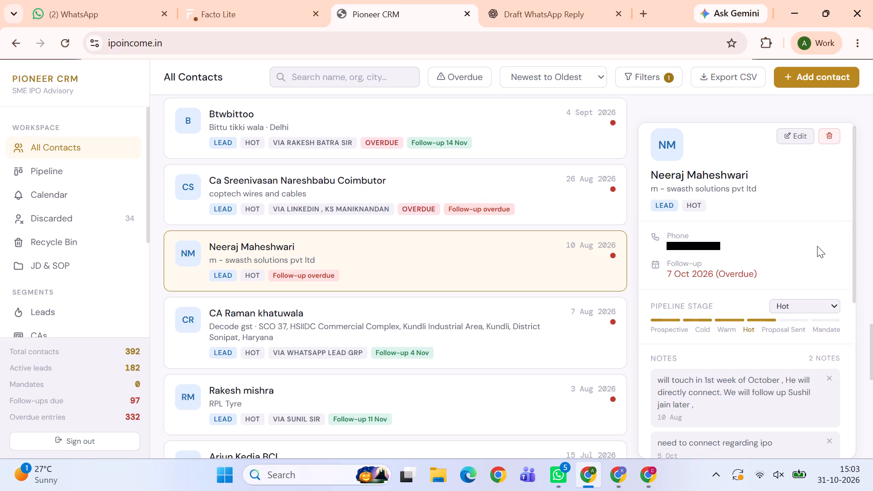
scroll(817, 246, "down", 1)
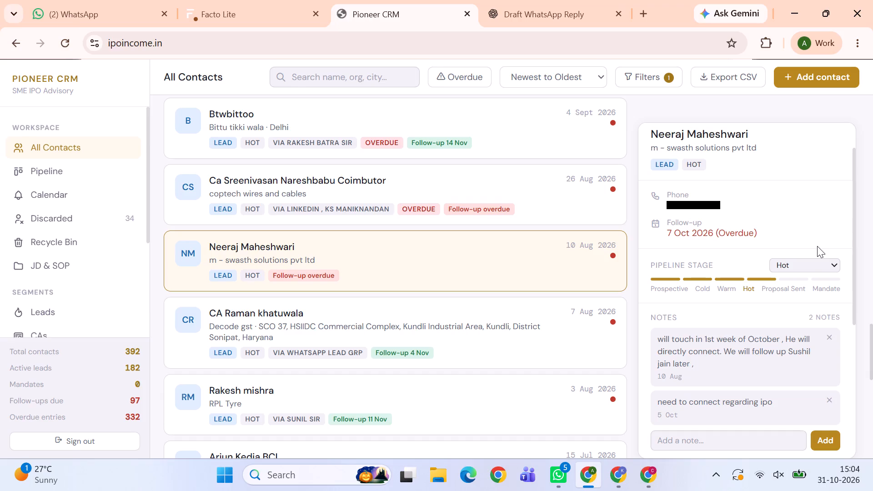
Write a new note for the m - swasth solutions pvt ltd lead reading "we will connect after diwali reg the".
scroll(733, 351, "down", 1)
left_click(730, 338)
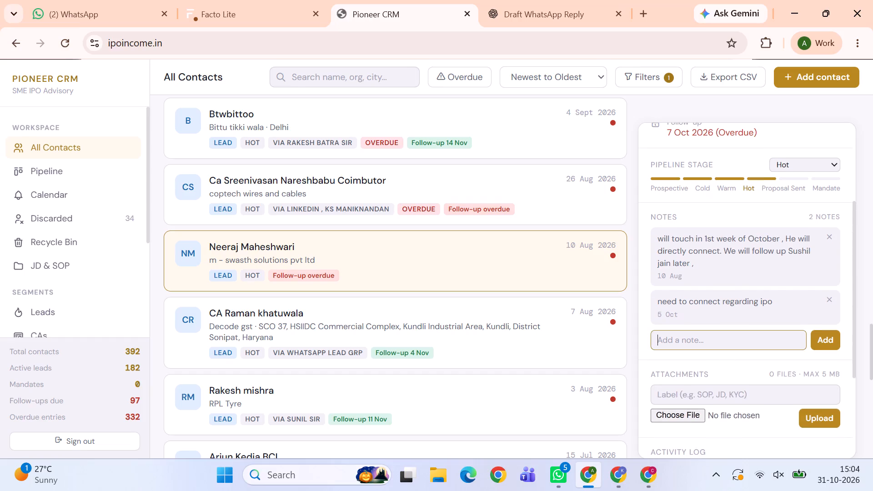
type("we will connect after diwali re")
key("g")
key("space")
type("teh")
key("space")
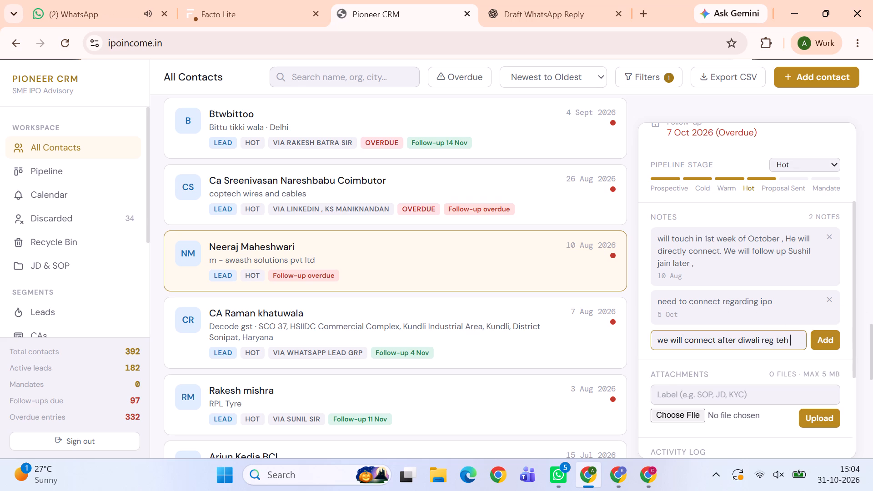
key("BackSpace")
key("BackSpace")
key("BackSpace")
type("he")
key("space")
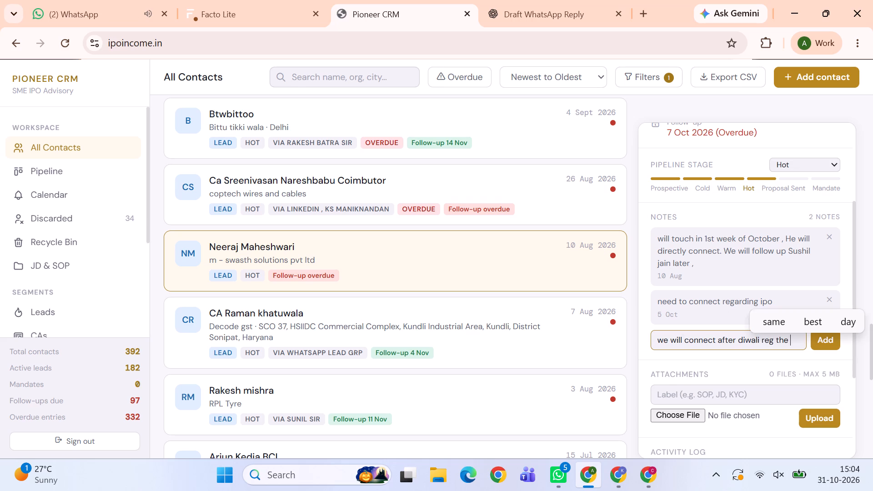
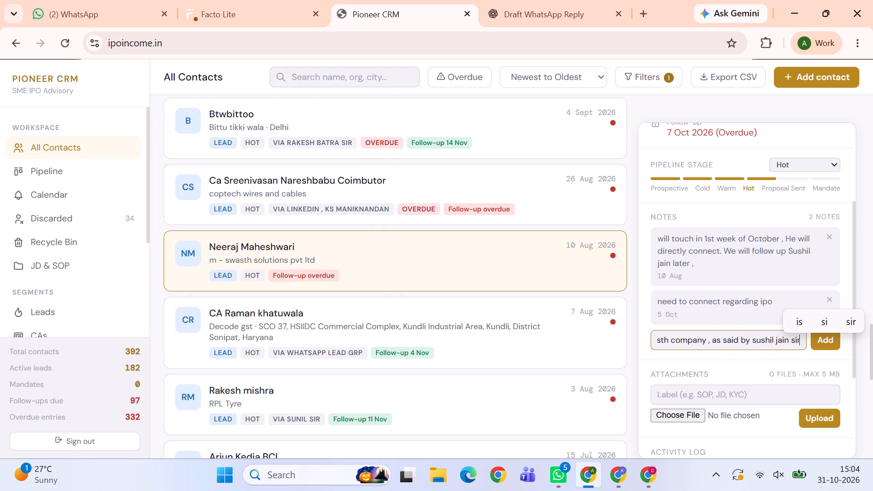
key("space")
left_click(747, 364)
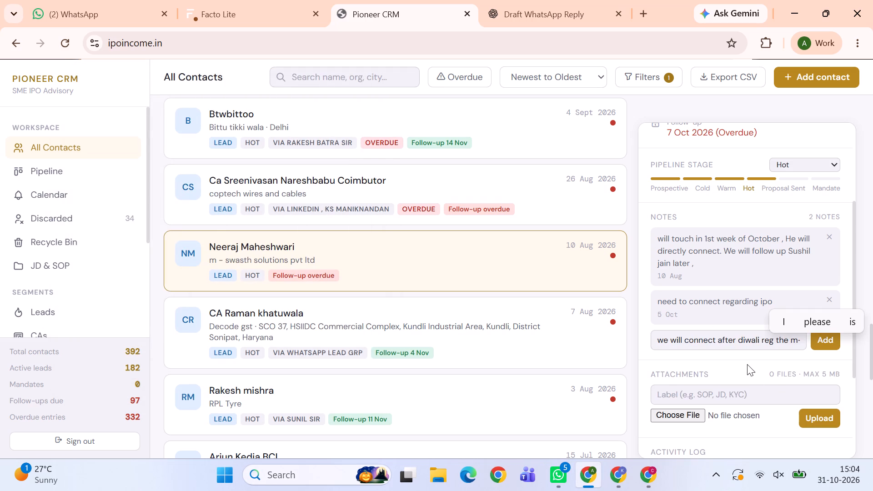
left_click(828, 332)
Open the m - swasth solutions pvt ltd lead's contact details for editing and bring up the calendar for its follow-up date.
scroll(741, 265, "up", 2)
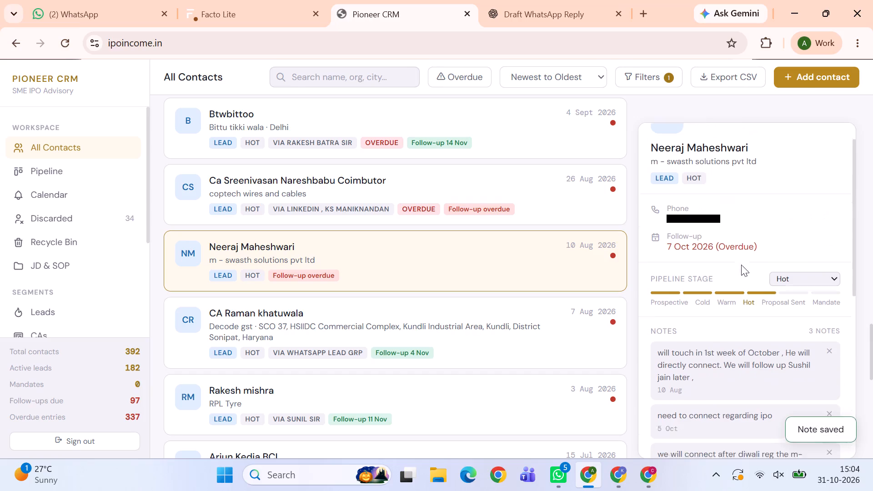
left_click(804, 146)
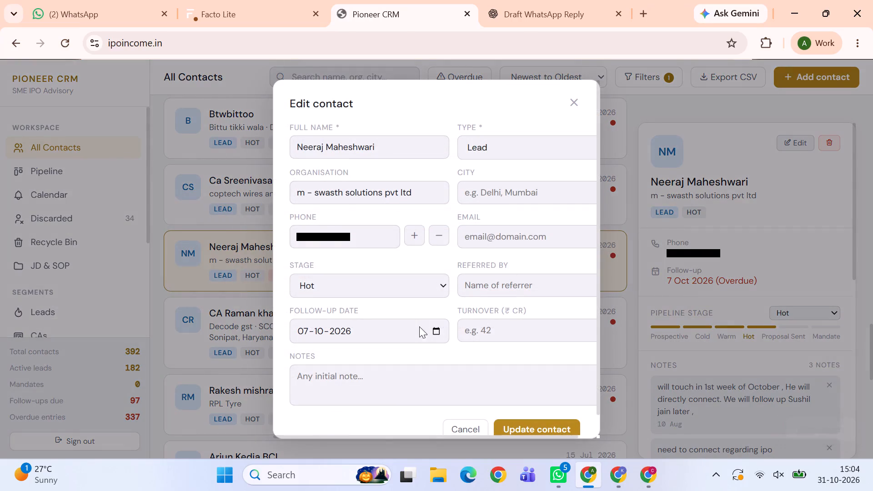
left_click(437, 329)
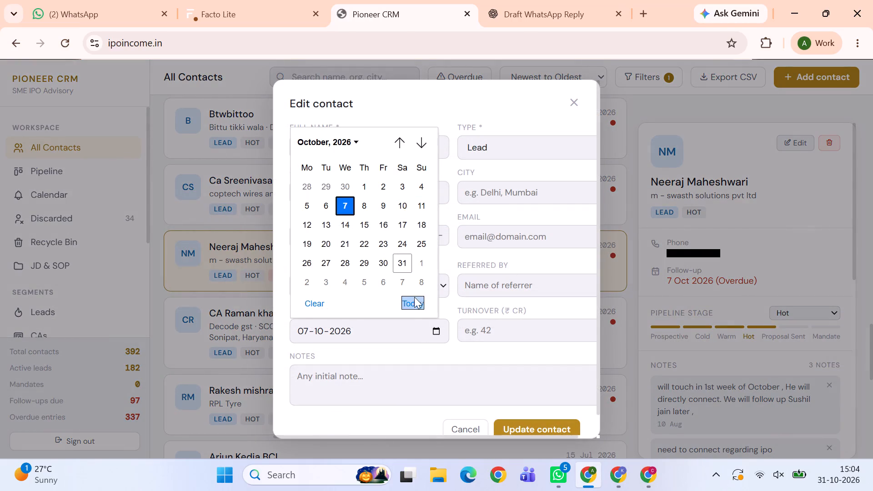
Set the m - swasth solutions pvt ltd lead's follow-up date to 11 November 2026 and save the contact.
left_click(425, 140)
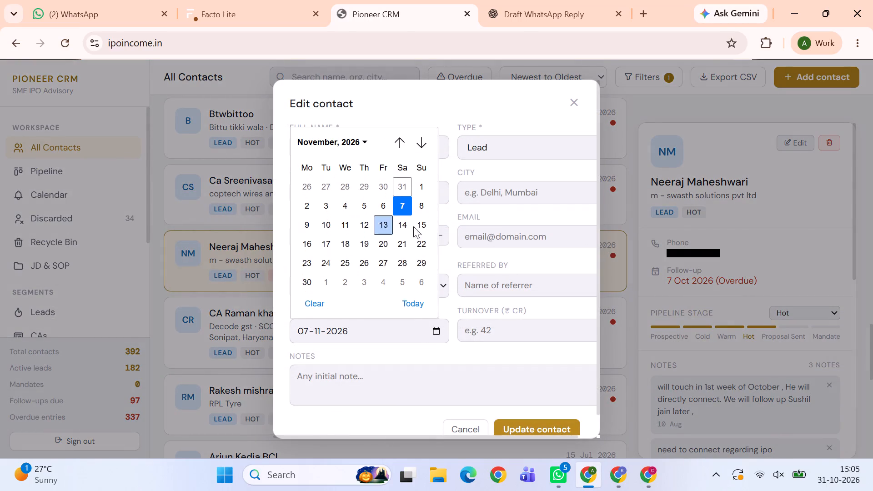
left_click(347, 226)
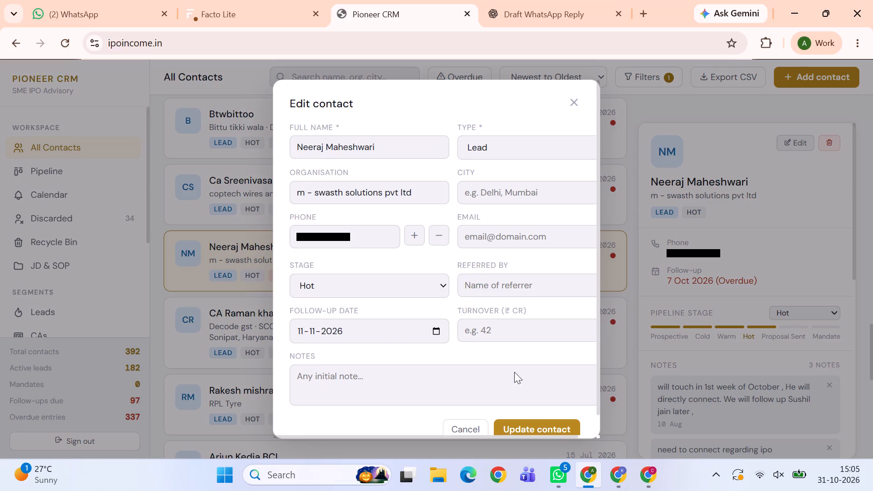
left_click(529, 421)
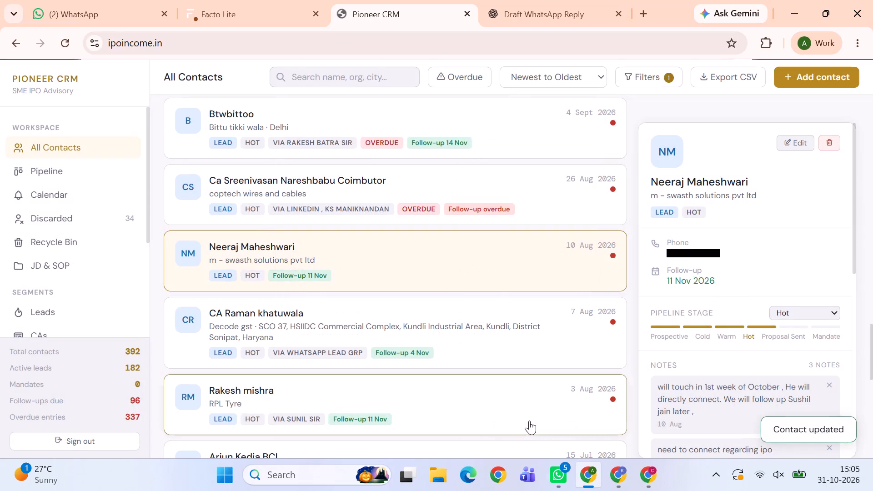
Add the note "not ans my call , no response of msg as well" to the coptech wires and cables lead.
left_click(575, 206)
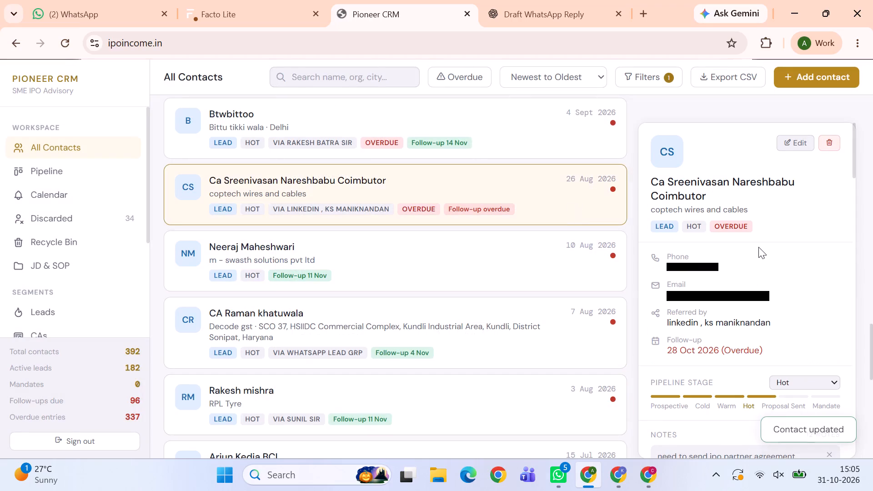
scroll(758, 247, "down", 3)
scroll(713, 261, "down", 4)
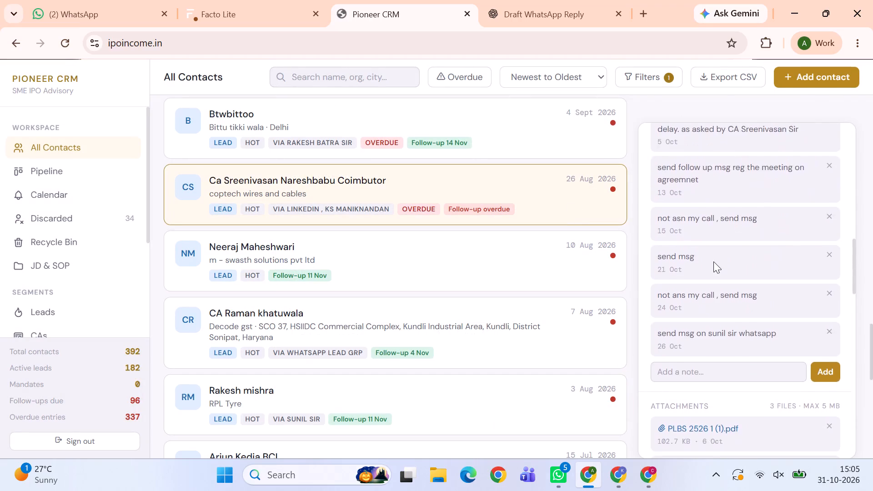
scroll(713, 261, "down", 1)
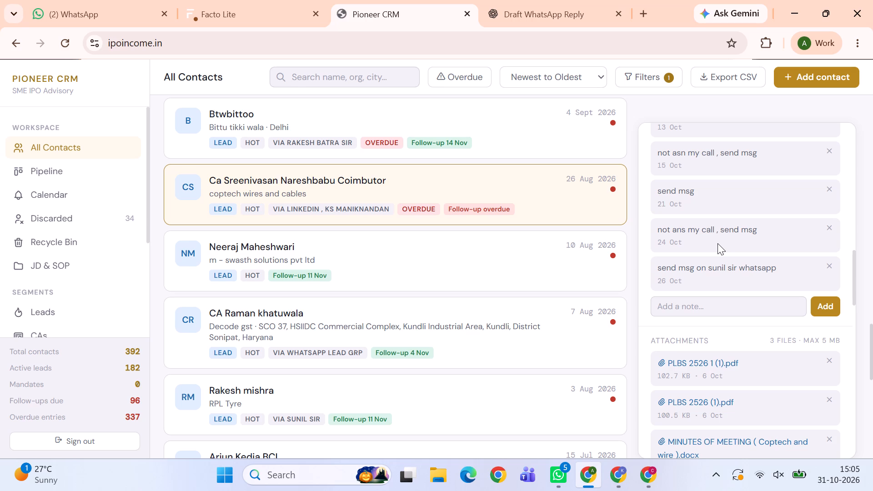
left_click(723, 315)
type("not ans my")
key("space")
type("call")
key("space")
type(", no response of msg")
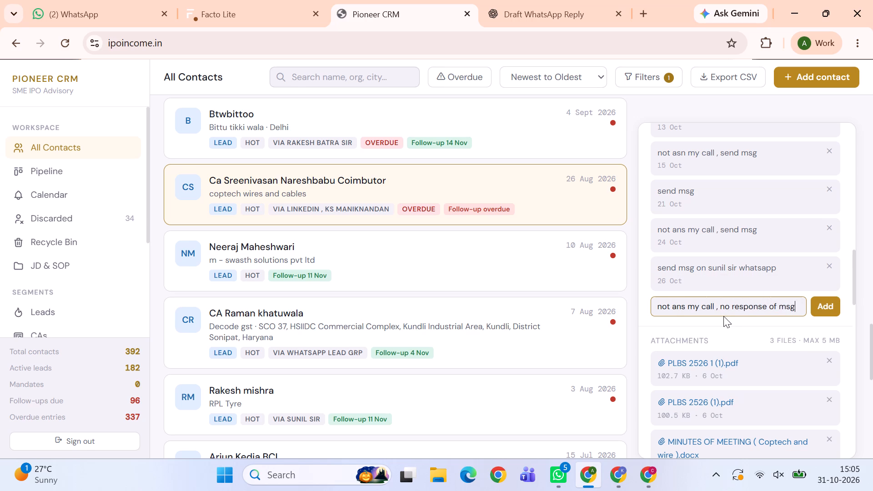
key("space")
type("as er")
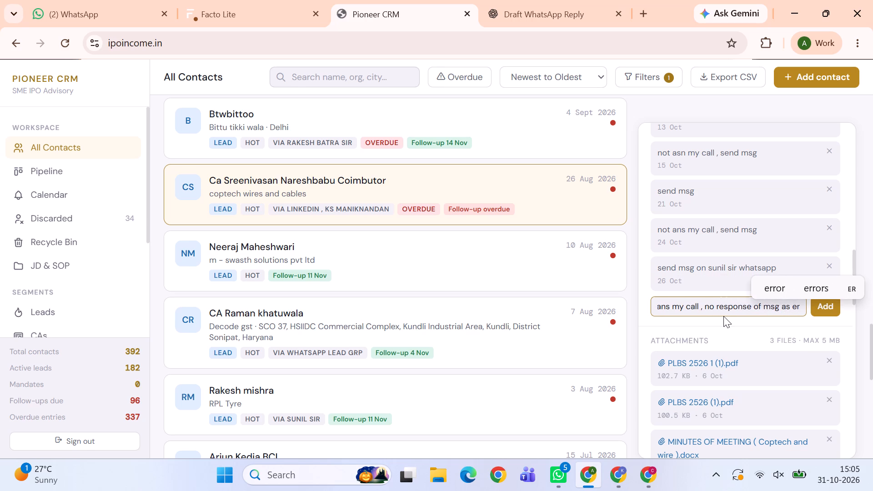
key("BackSpace")
key("BackSpace")
type("well")
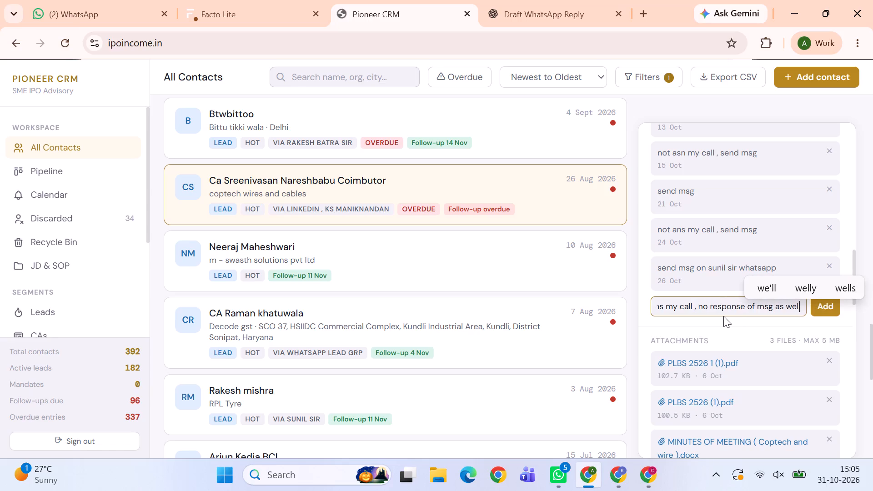
left_click(726, 325)
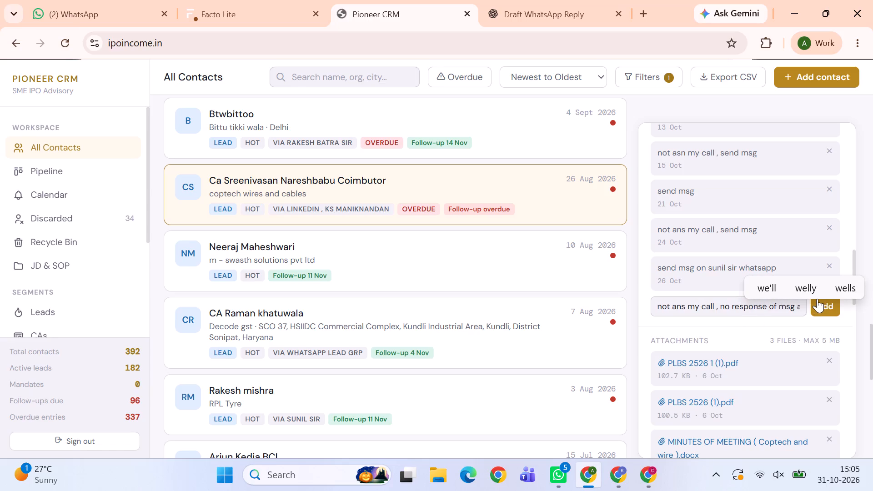
left_click(817, 299)
Reschedule the coptech wires and cables lead's follow-up date to 5 November 2026 and save the contact.
scroll(770, 270, "up", 3)
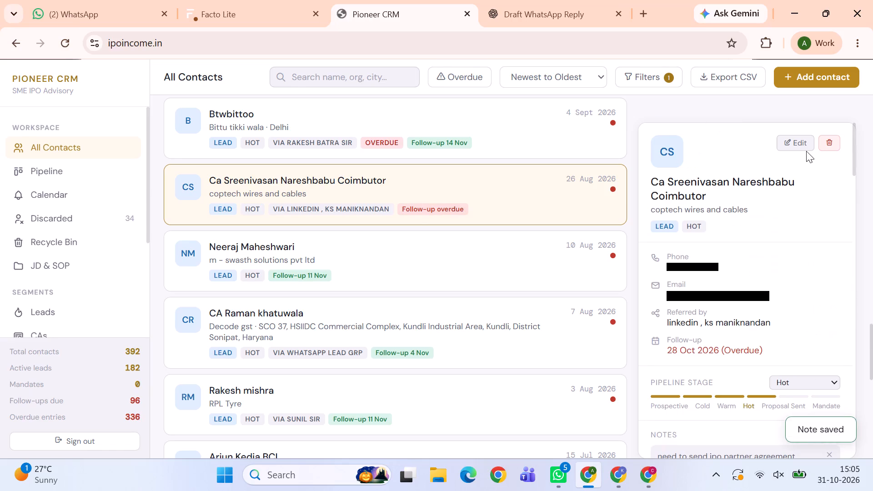
left_click(800, 144)
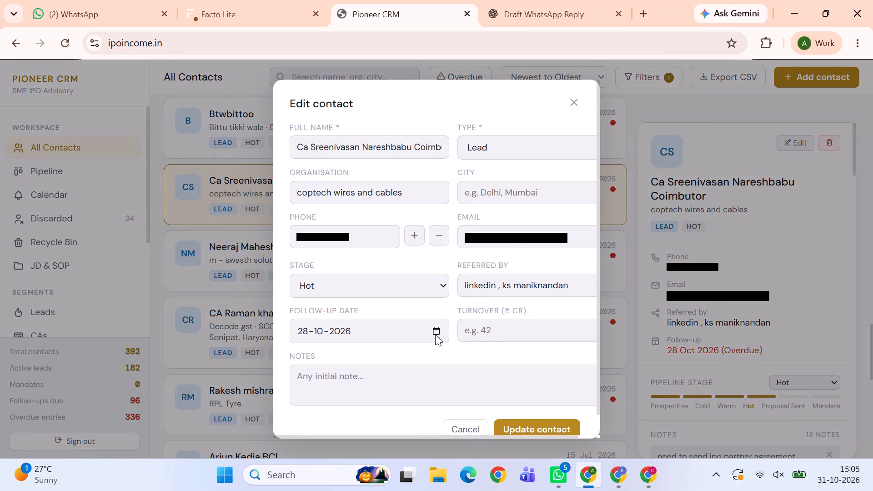
left_click(435, 334)
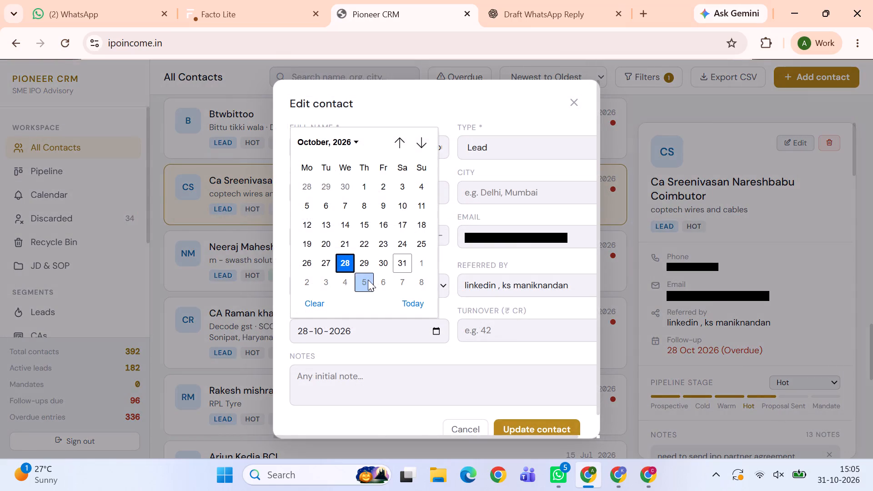
left_click(361, 281)
left_click(556, 422)
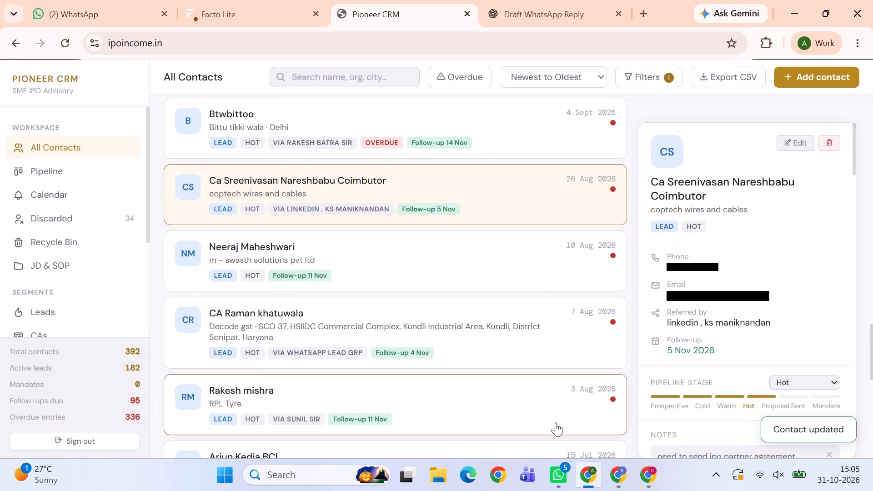
Open the overdue Karnikirpa Power Pvt Ltd lead to review its follow-up date and notes.
scroll(474, 240, "up", 2)
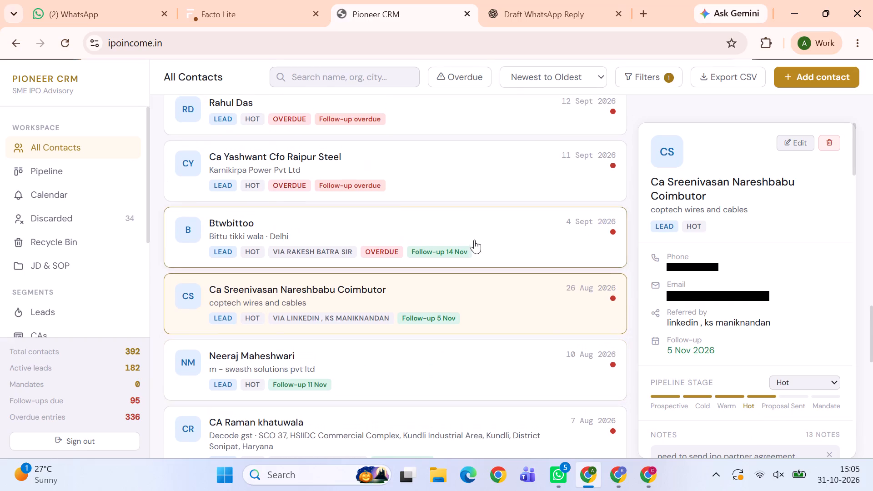
scroll(447, 201, "up", 1)
left_click(474, 214)
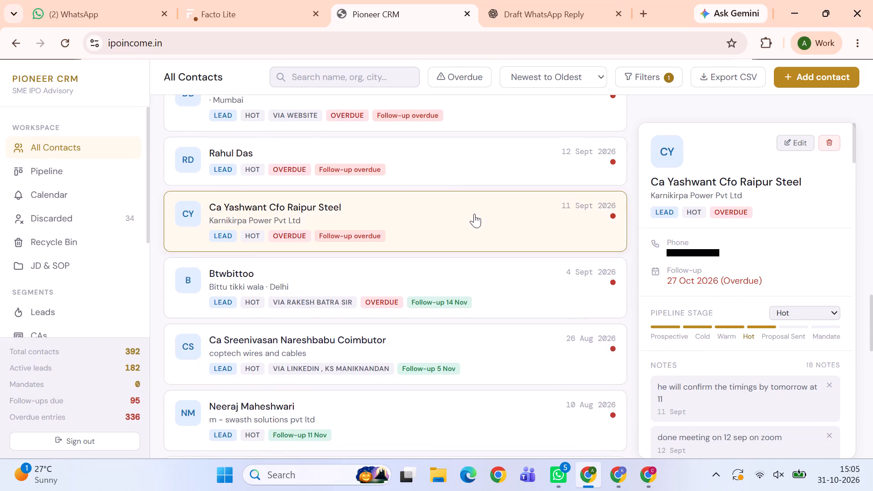
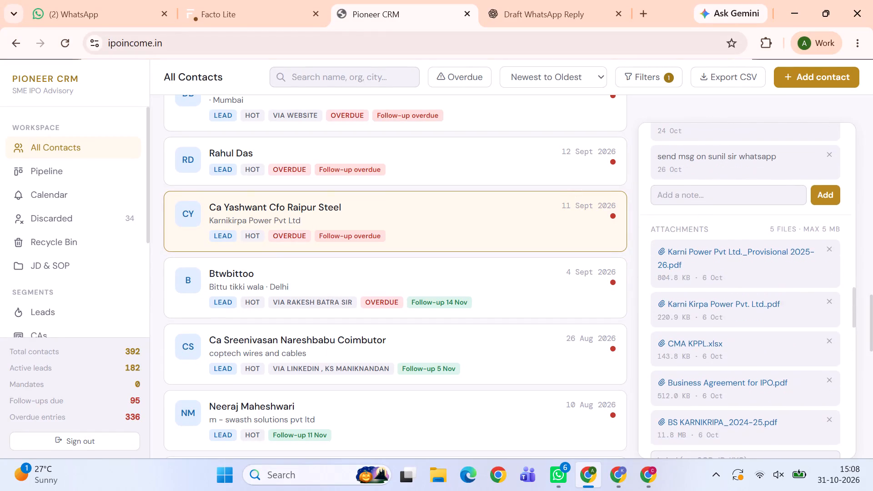
Add the note "we will connect after diwali , currently MD sir is not available , so will" to the Karnikirpa Power Pvt Ltd lead.
left_click(712, 195)
type("we will connect after diwali ,")
key("space")
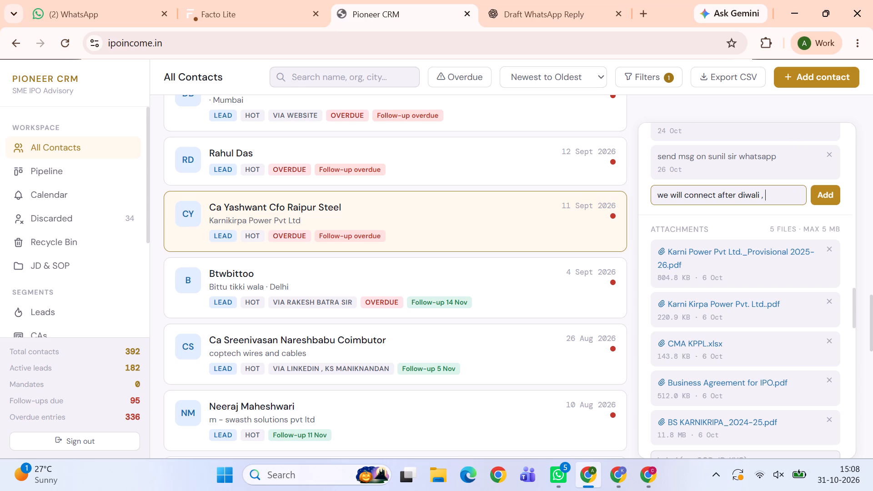
type("currenytly")
key("BackSpace")
key("BackSpace")
key("BackSpace")
key("BackSpace")
type("tly MD")
key("space")
type("sir is ot av")
key("BackSpace")
key("BackSpace")
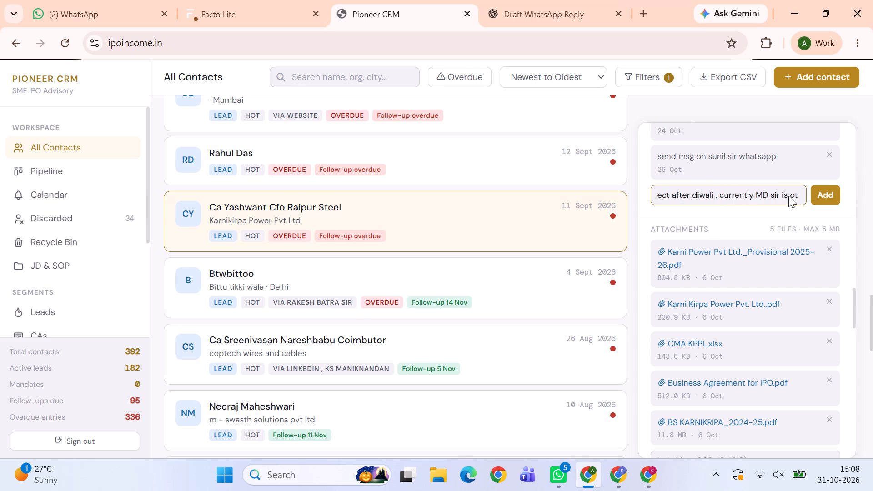
key("BackSpace")
key("BackSpace")
key("BackSpace")
type("no")
type("t available , so will")
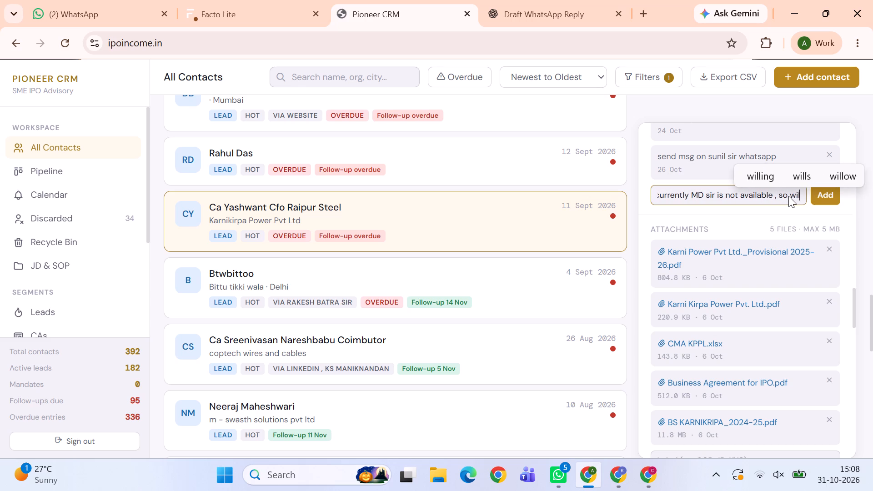
Complete the Karnikirpa Power Pvt Ltd note with the ending "so we will plan meeting after diwali" and add it to the lead.
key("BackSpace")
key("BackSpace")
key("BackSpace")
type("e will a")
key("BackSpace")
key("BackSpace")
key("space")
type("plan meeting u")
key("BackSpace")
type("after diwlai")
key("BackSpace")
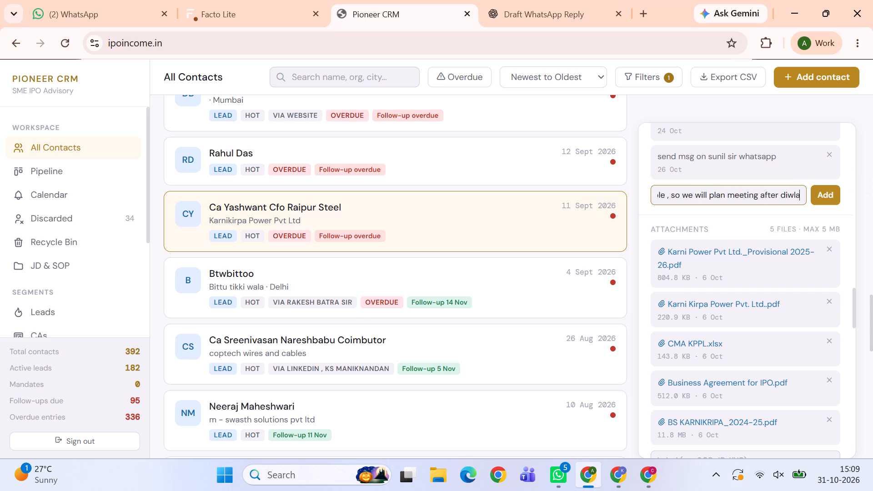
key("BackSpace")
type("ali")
left_click(774, 226)
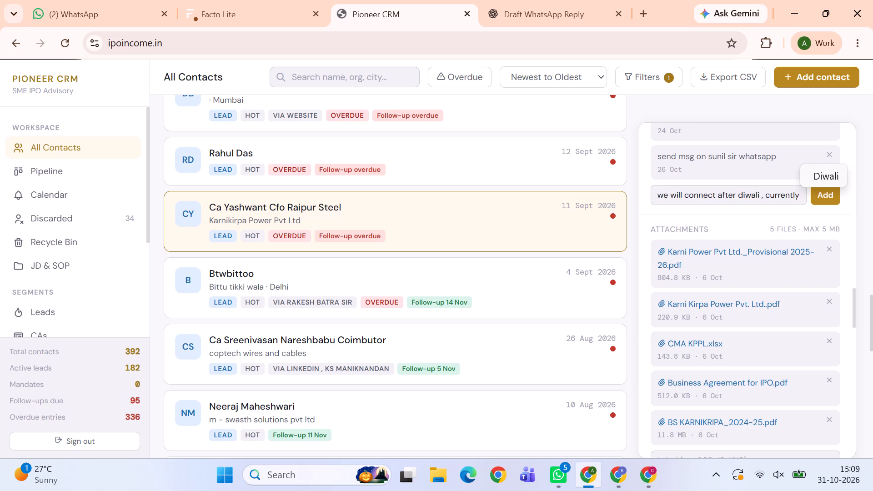
scroll(775, 196, "left", 3)
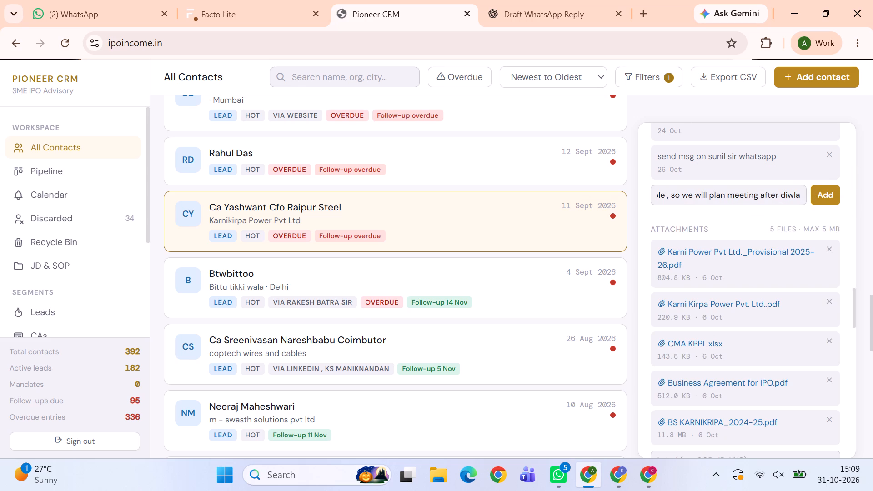
left_click(801, 194)
key("BackSpace")
key("BackSpace")
key("BackSpace")
key("BackSpace")
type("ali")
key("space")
left_click(754, 222)
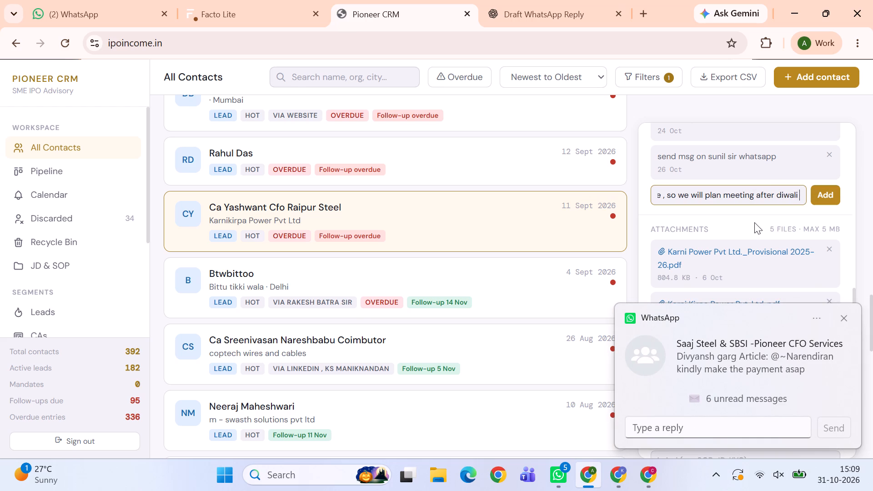
left_click(823, 192)
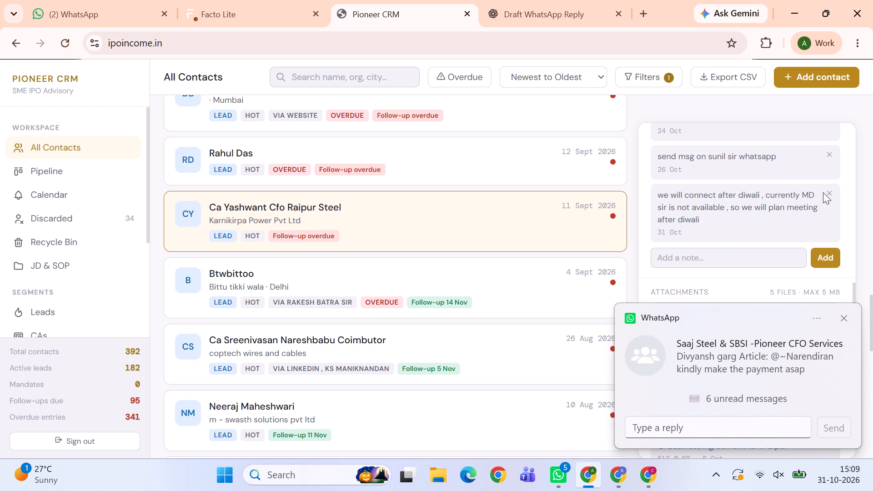
left_click(842, 319)
Reschedule the Karnikirpa Power Pvt Ltd lead's follow-up date to 12 November 2026 and save the contact.
scroll(781, 272, "up", 4)
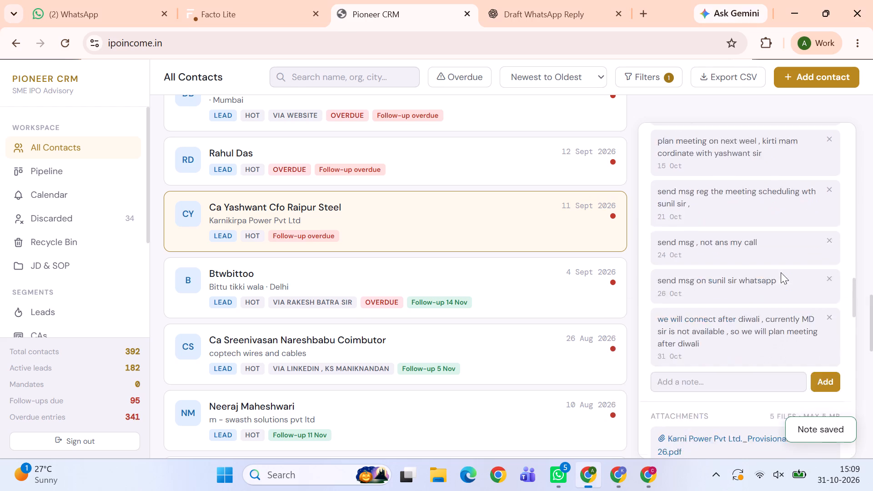
scroll(768, 190, "up", 6)
left_click(795, 135)
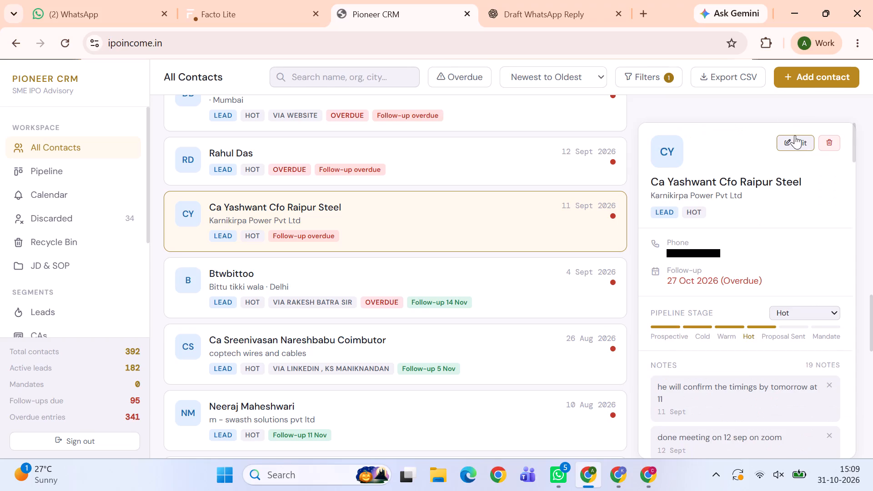
left_click(432, 330)
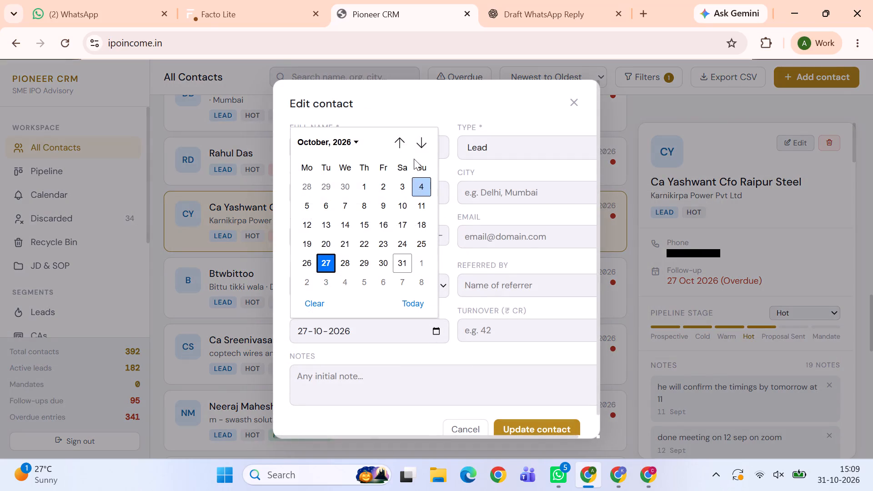
left_click(418, 140)
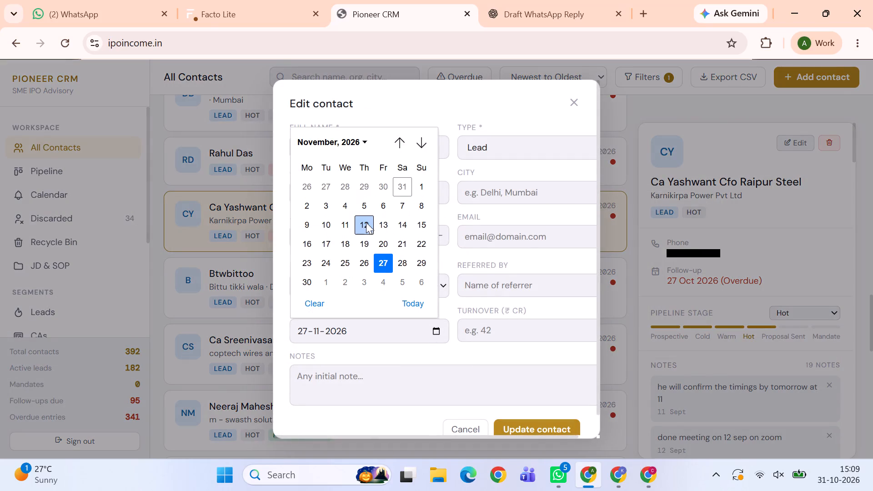
left_click(368, 223)
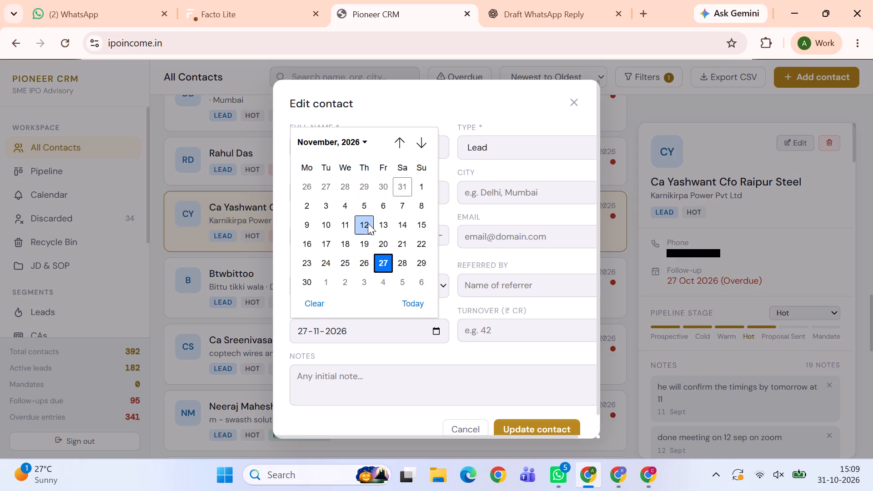
left_click(567, 424)
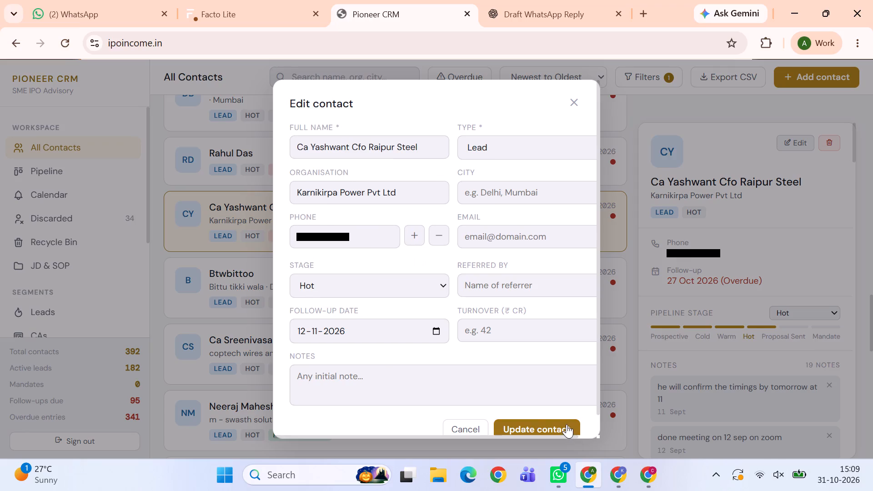
Open the overdue hot lead dated 12 Sept 2026 to review its follow-up date and notes.
scroll(485, 292, "up", 1)
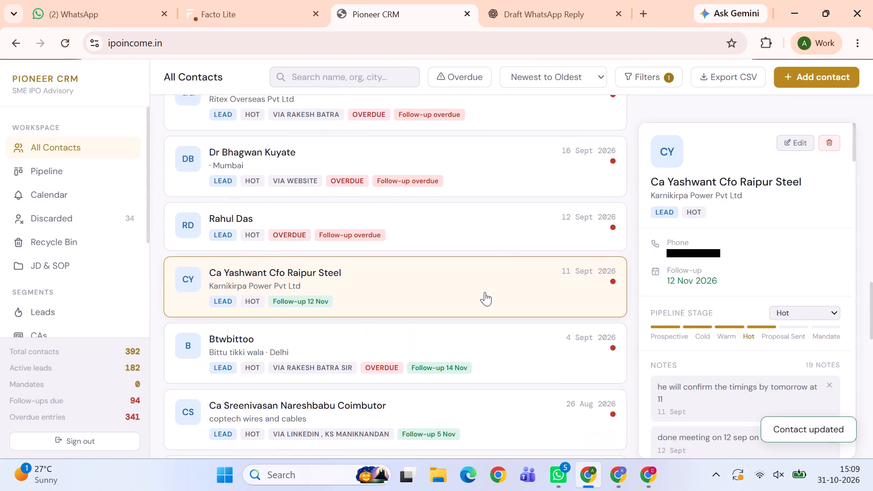
left_click(509, 245)
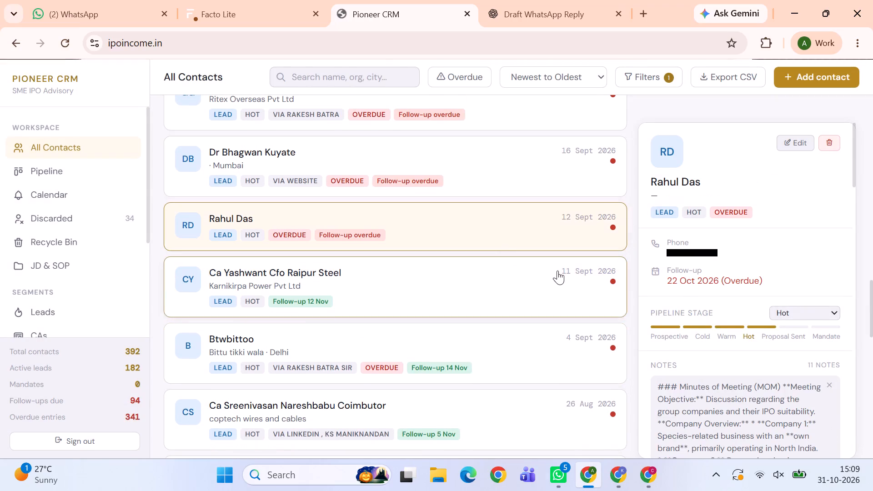
scroll(557, 271, "up", 1)
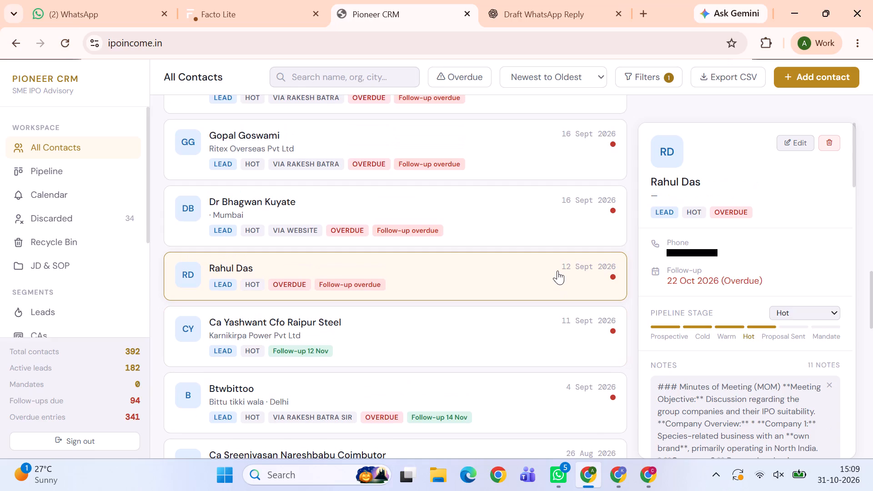
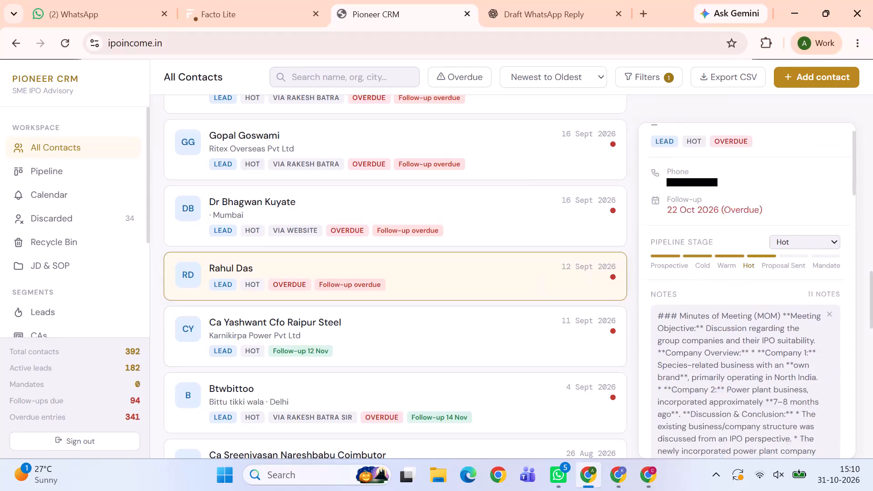
Add the note "not ans of my call , send msg reg the pending documents" to the selected hot lead dated 12 Sept 2026.
scroll(707, 348, "down", 3)
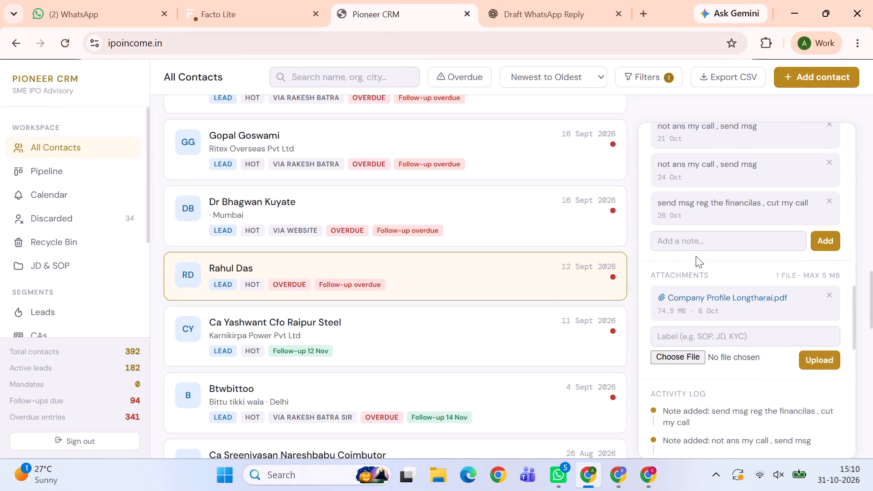
left_click(700, 243)
type("not nas")
key("space")
key("BackSpace")
key("BackSpace")
key("BackSpace")
key("BackSpace")
type("ans of my call , send msg reg eh")
key("BackSpace")
key("BackSpace")
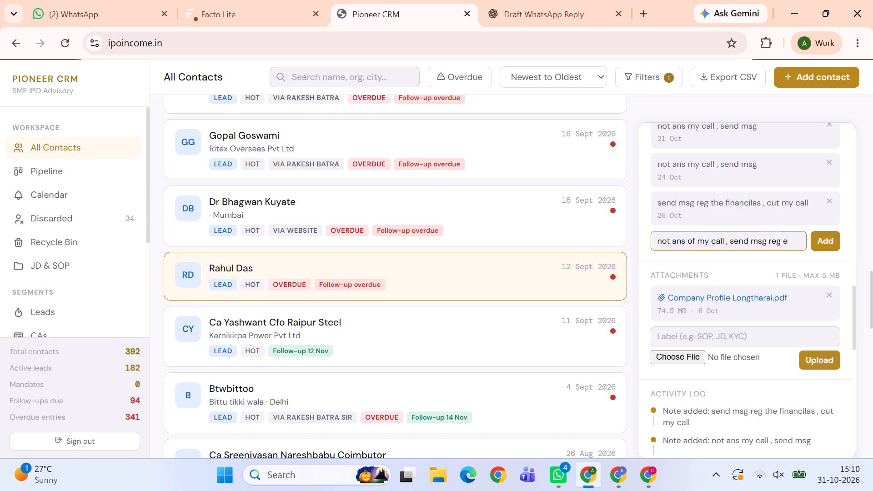
type("the e")
key("BackSpace")
type("pending documens")
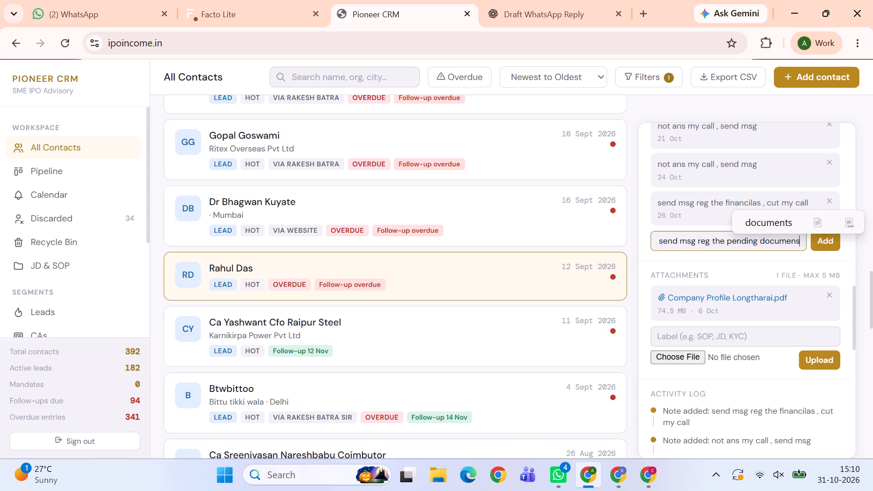
key("BackSpace")
type("ts")
key("space")
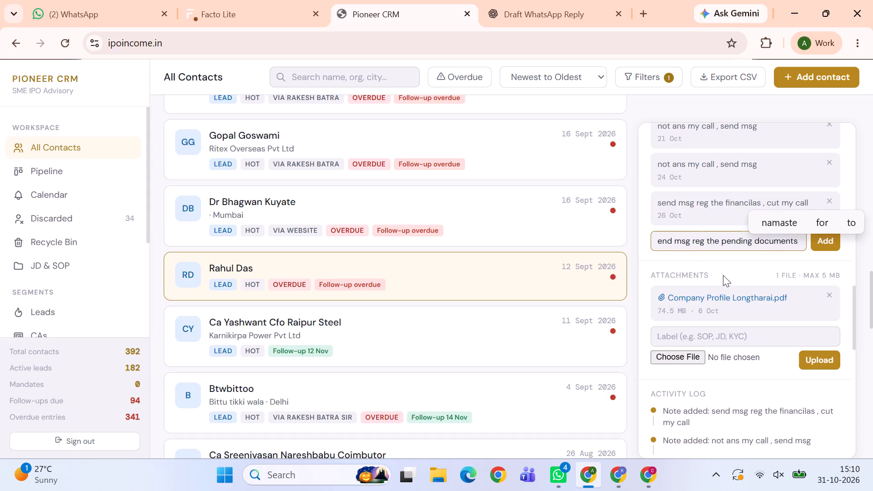
left_click(723, 275)
left_click(828, 236)
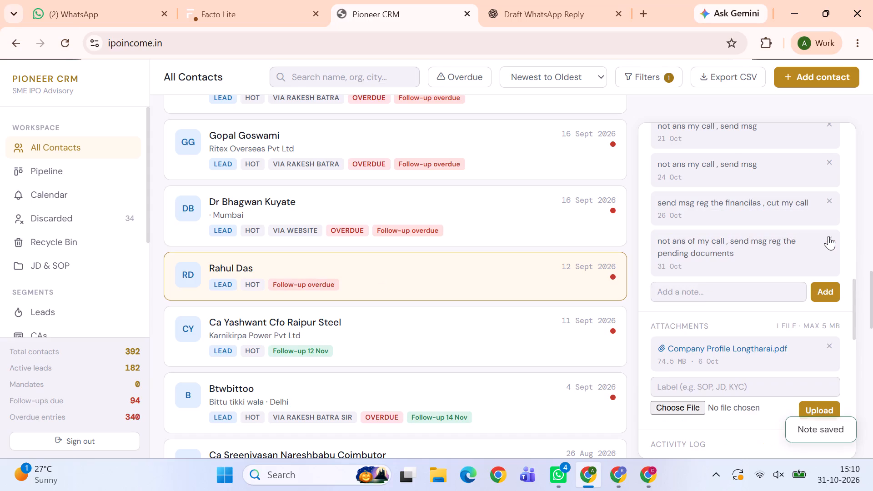
Reschedule the same lead's follow-up date to 05-11-2026 and update the contact.
scroll(734, 220, "up", 4)
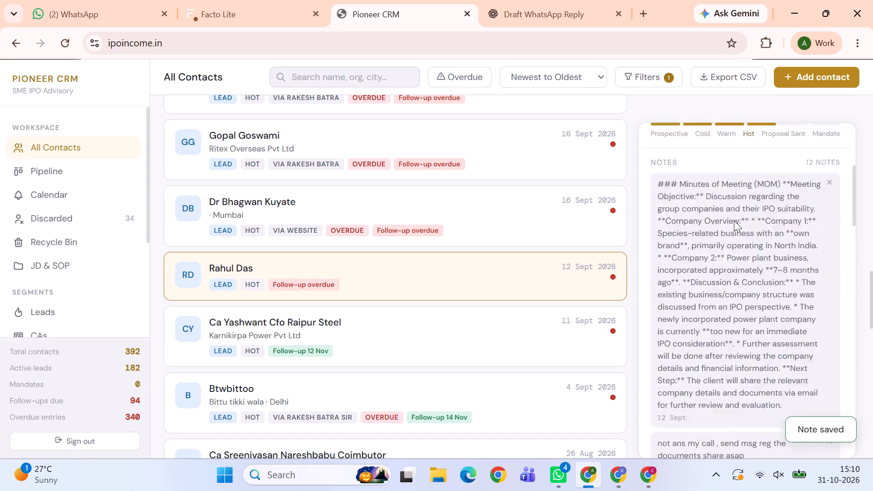
left_click(794, 148)
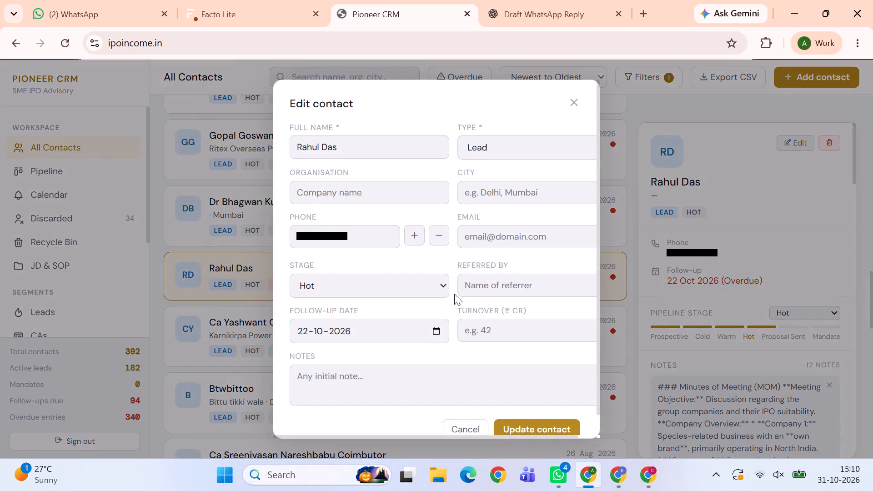
left_click(436, 328)
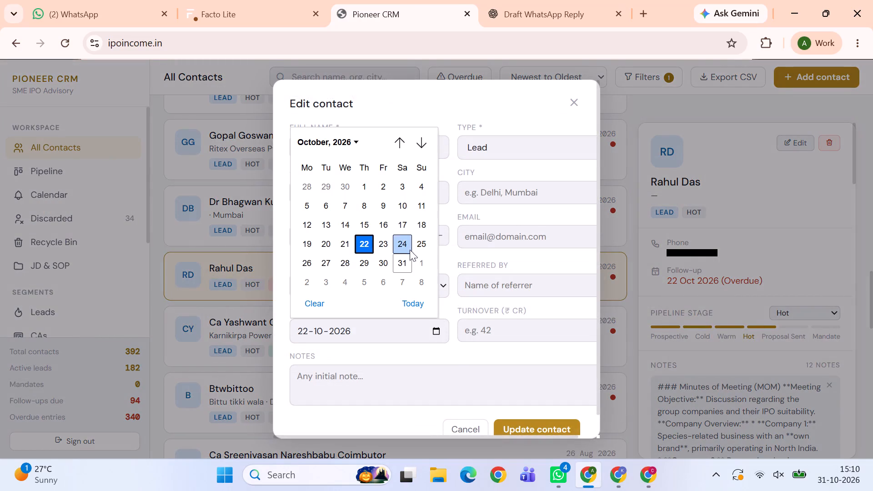
left_click(401, 258)
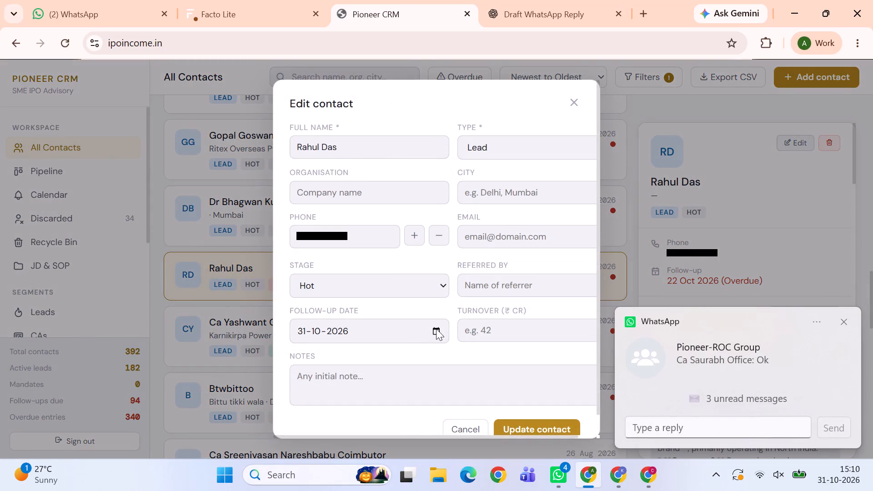
left_click(439, 330)
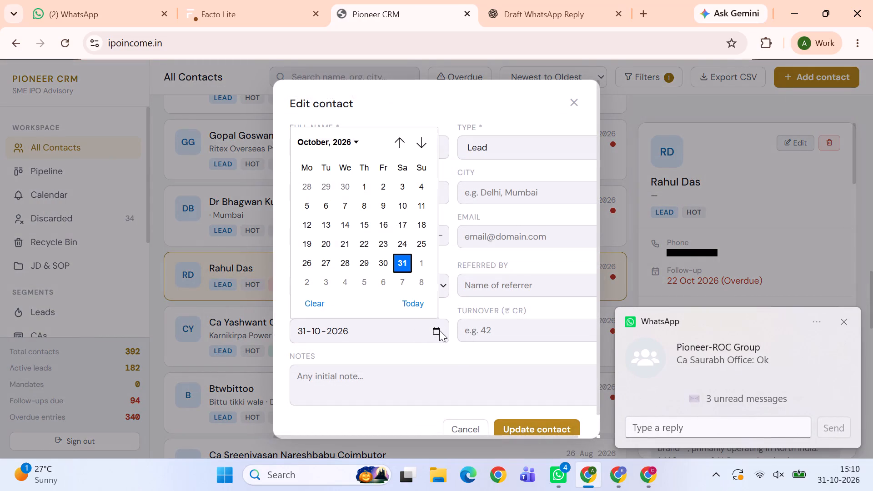
left_click(361, 284)
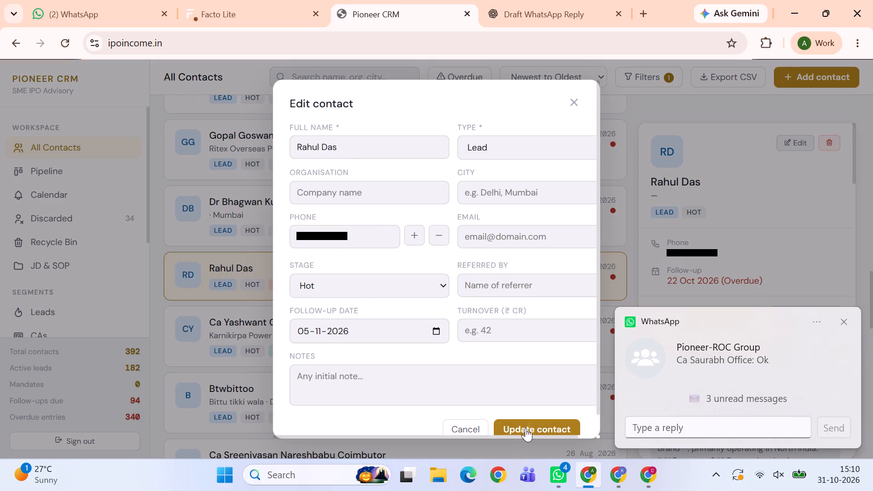
left_click(528, 422)
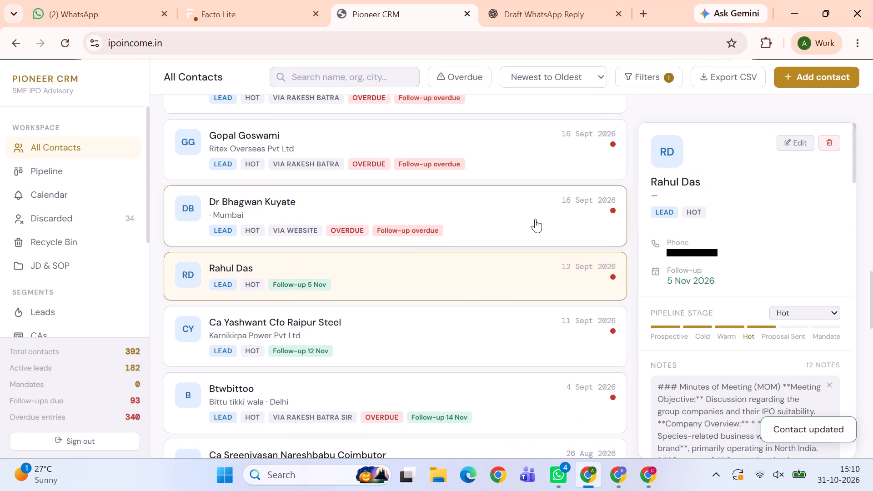
Open the overdue Mumbai lead that came via the website and review its notes, attachments and activity log.
left_click(535, 219)
scroll(764, 323, "down", 8)
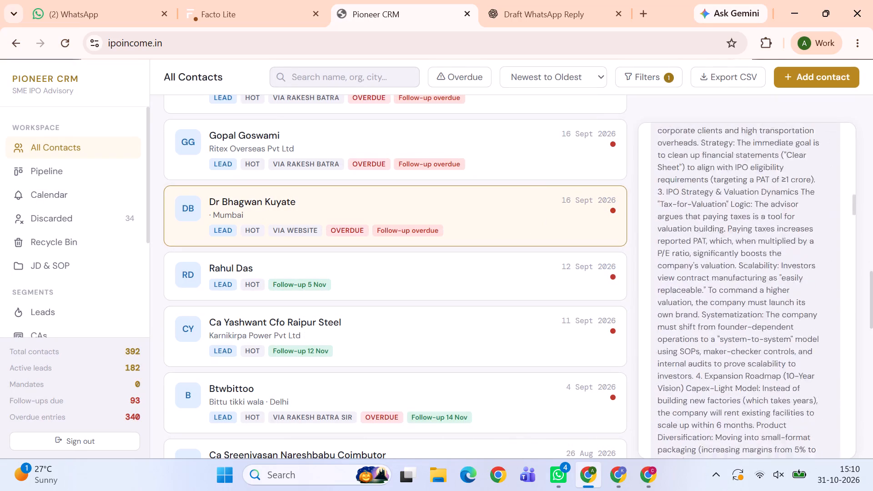
scroll(764, 323, "down", 5)
scroll(764, 323, "up", 3)
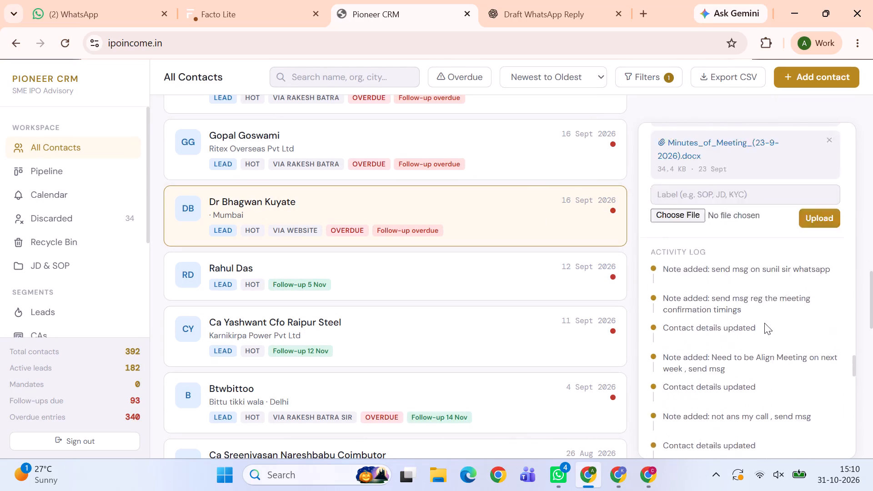
scroll(764, 323, "up", 1)
scroll(714, 289, "up", 5)
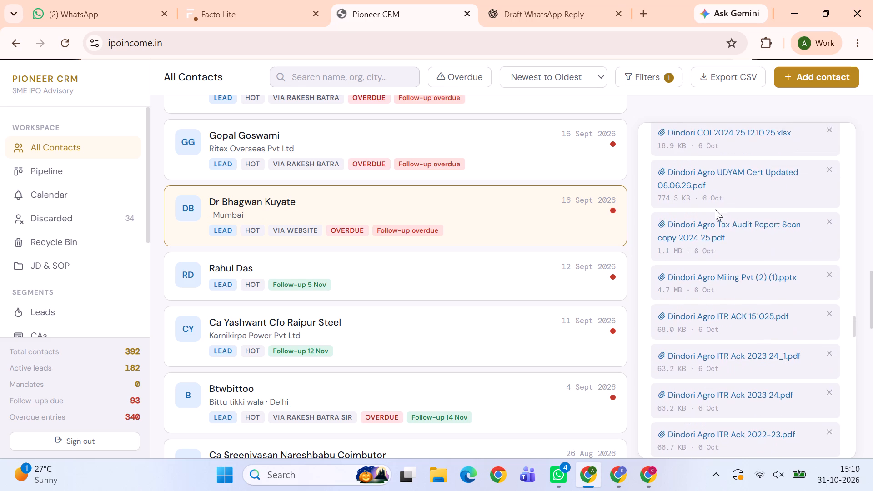
scroll(747, 246, "up", 1)
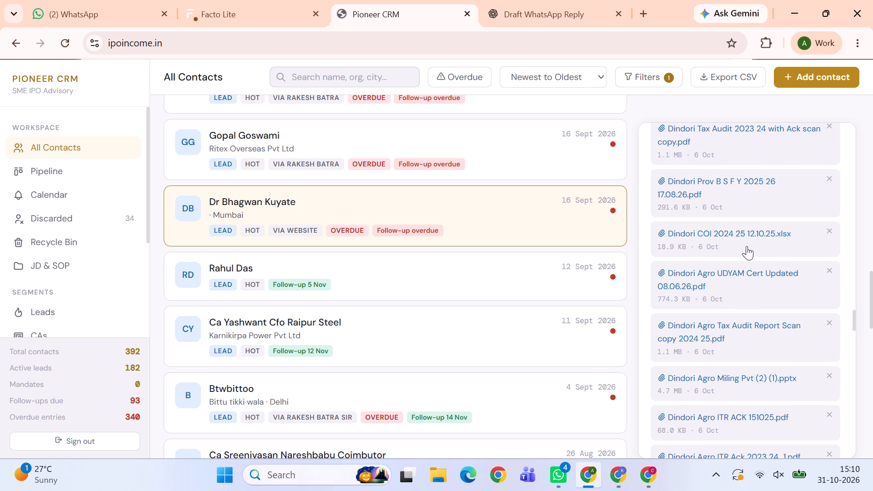
scroll(694, 260, "up", 2)
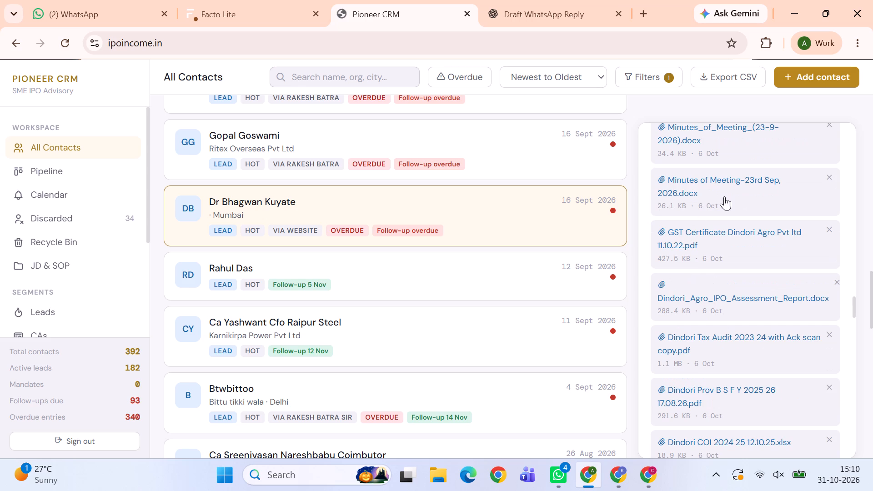
scroll(740, 224, "up", 4)
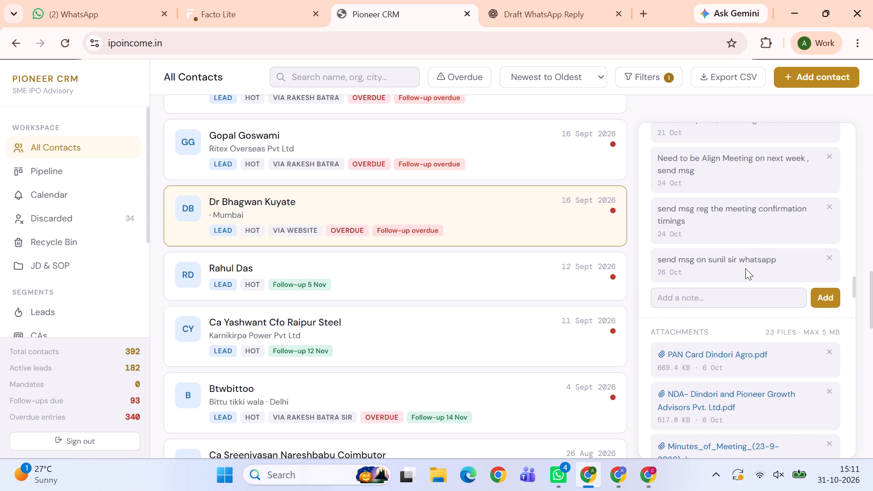
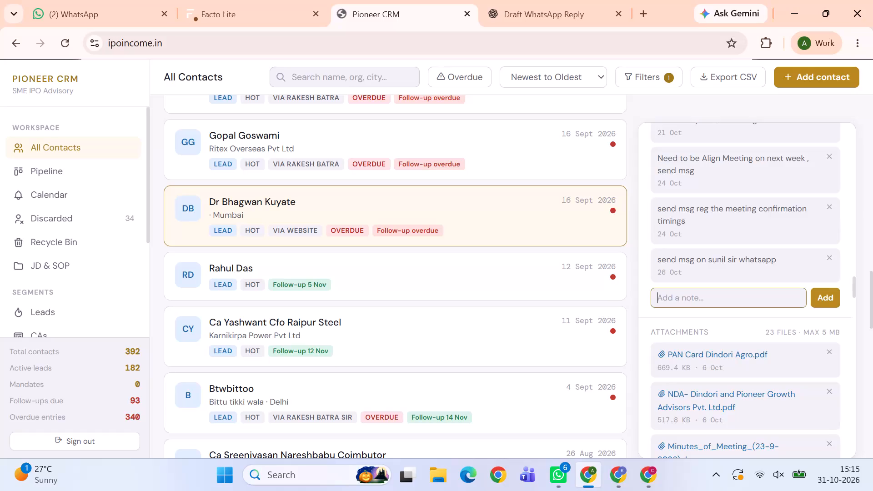
Add the note "not ans my call" to the selected Mumbai lead that came via the website.
type("not ans my call")
key("space")
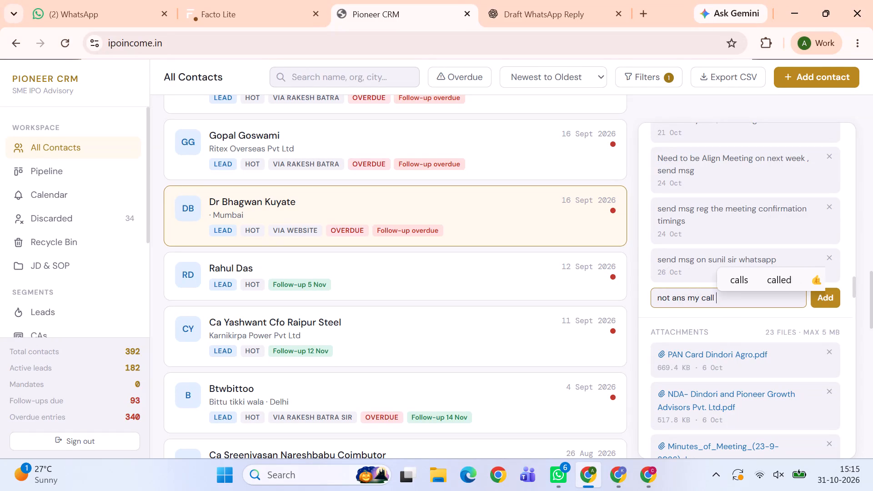
left_click(742, 329)
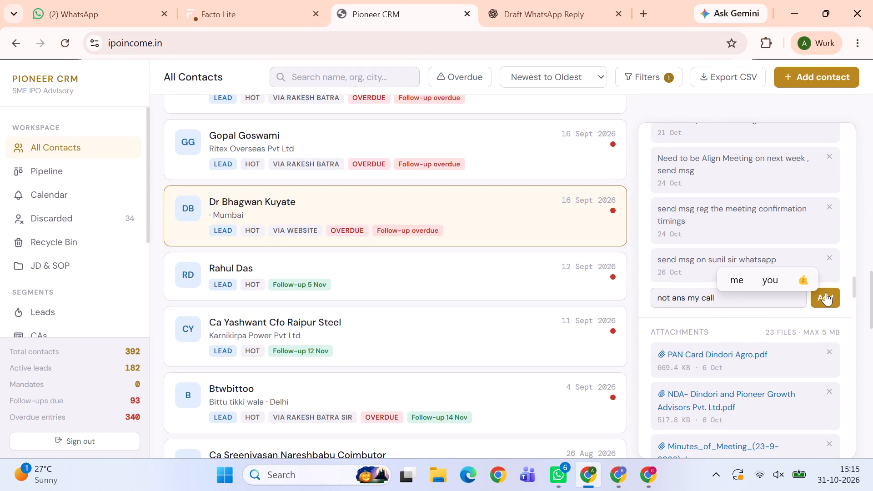
left_click(826, 292)
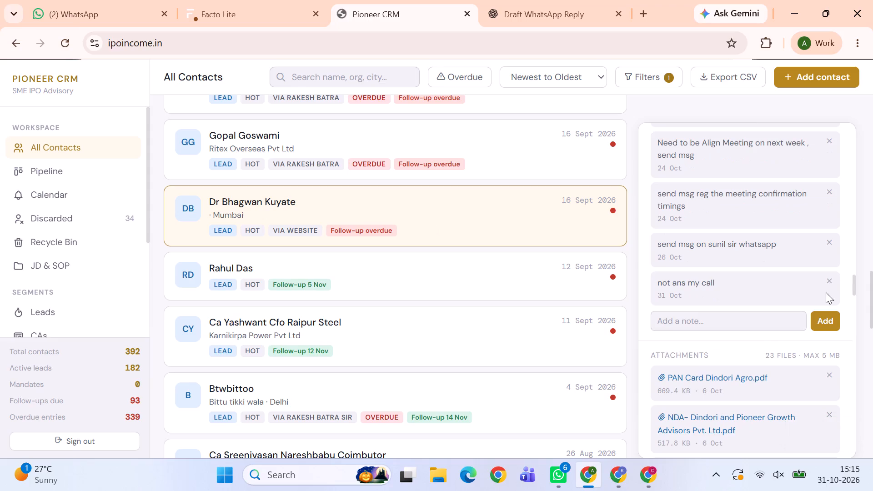
Open the same Mumbai lead's contact record for editing to reschedule its overdue follow-up.
scroll(733, 232, "up", 1)
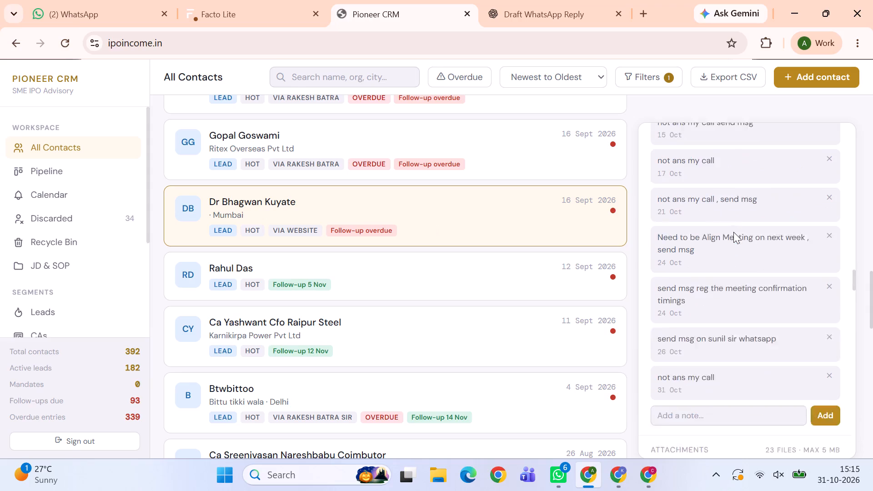
scroll(733, 232, "up", 1)
scroll(788, 199, "up", 7)
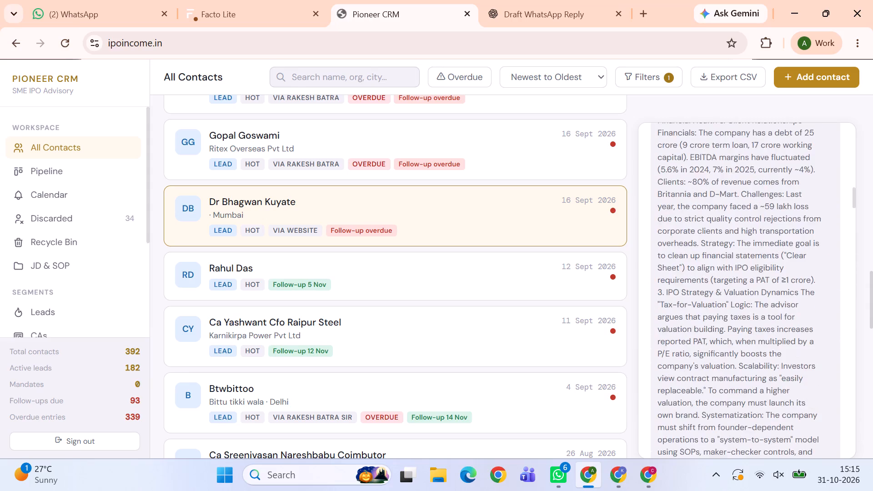
scroll(763, 194, "up", 6)
scroll(764, 152, "up", 4)
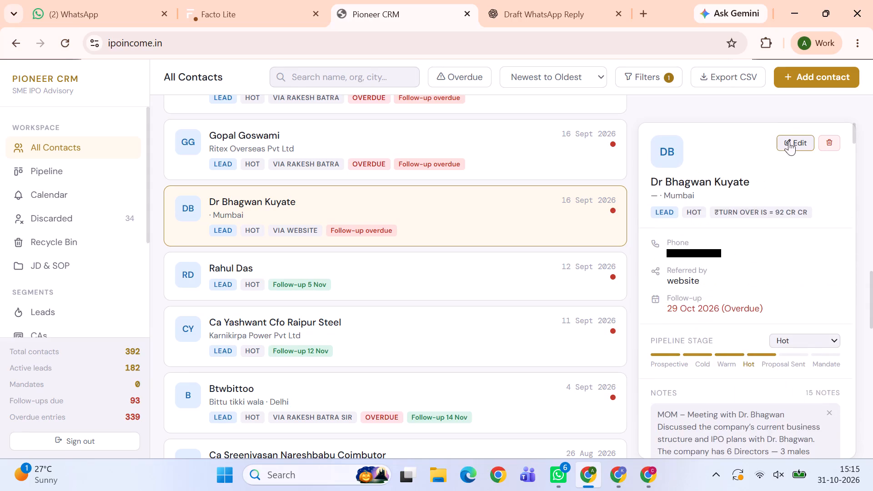
Reschedule the selected Mumbai website lead's follow-up date to 05-11-2026 and update the contact.
left_click(789, 143)
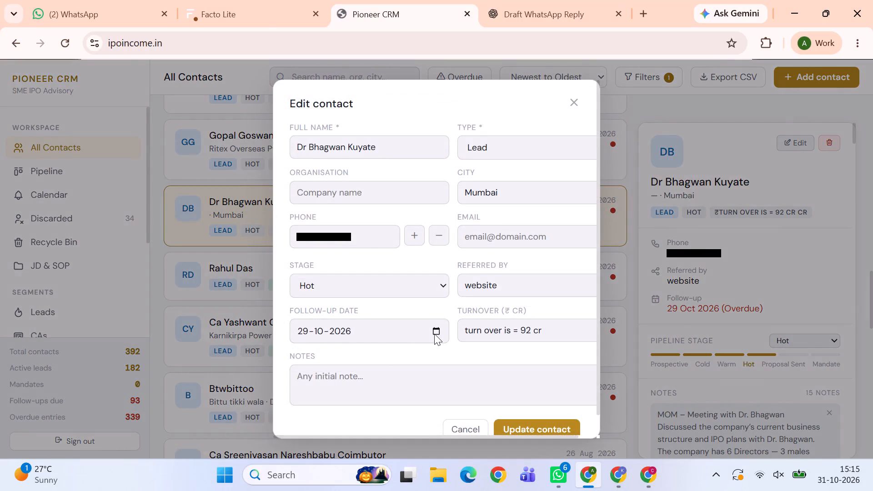
left_click(434, 334)
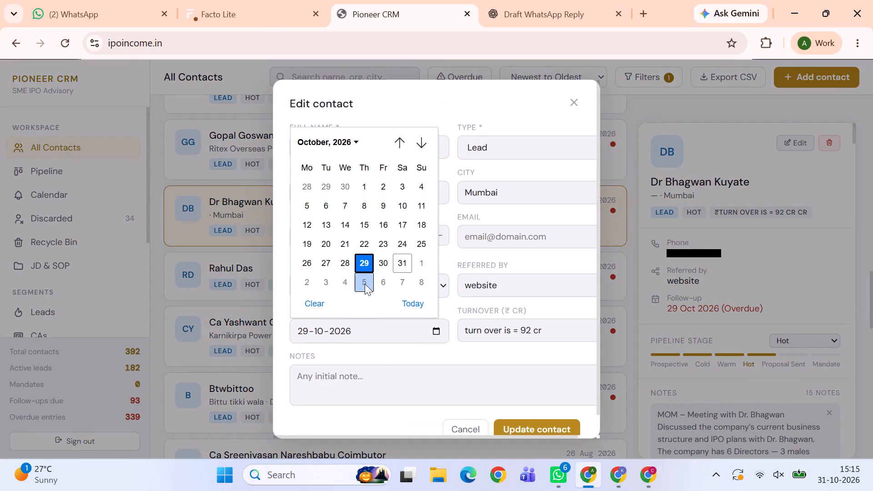
left_click(365, 284)
left_click(530, 420)
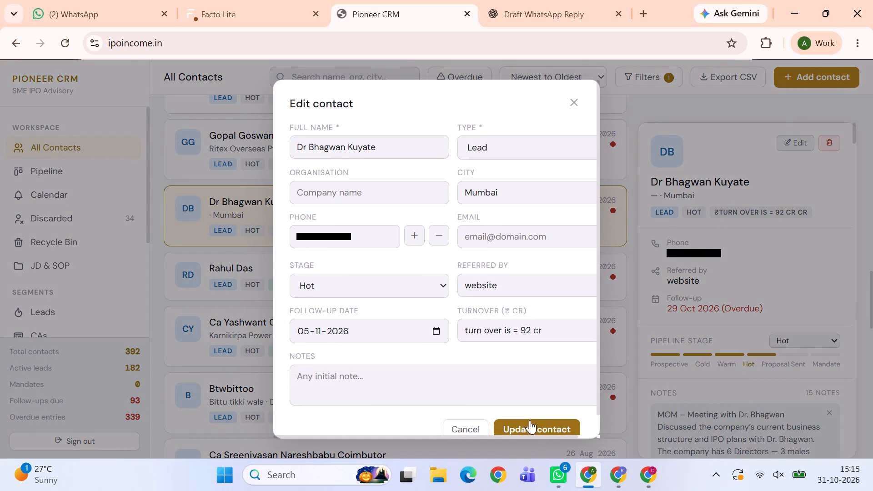
Look through the hot leads for Ritex Overseas, Radha Madhav Footwear and Baki Paki, one after another.
scroll(447, 305, "up", 2)
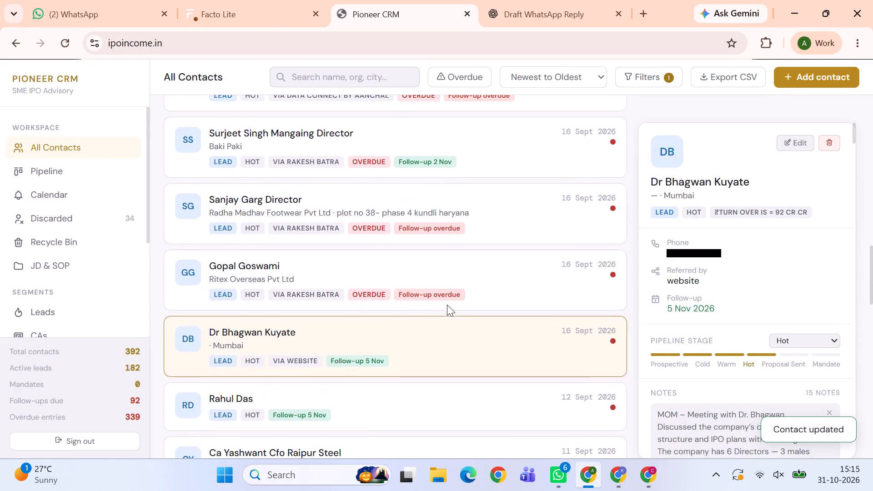
left_click(512, 267)
left_click(532, 233)
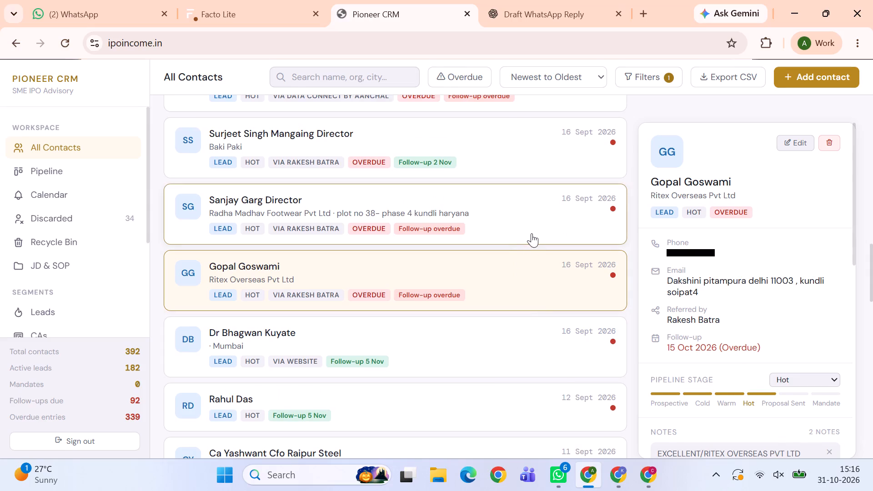
left_click(529, 160)
Open the overdue Nithra Apps Pvt Ltd lead and review its notes and attachments.
scroll(529, 160, "up", 3)
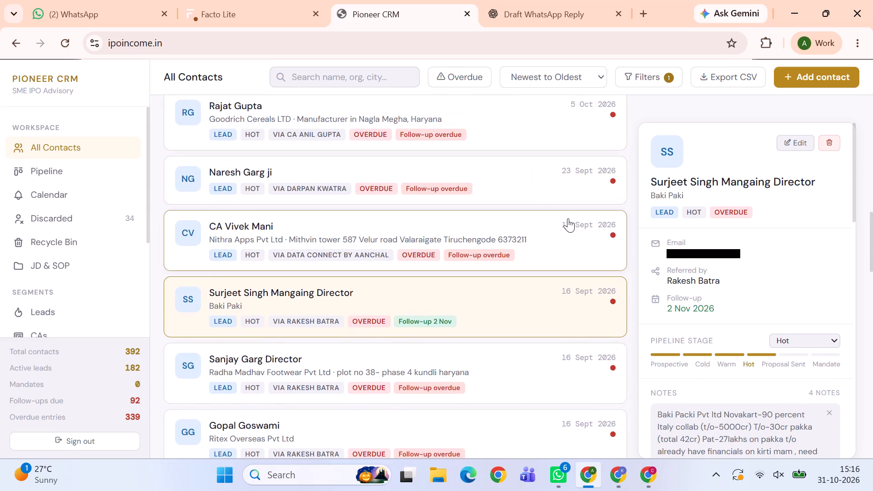
left_click(567, 227)
scroll(757, 322, "down", 3)
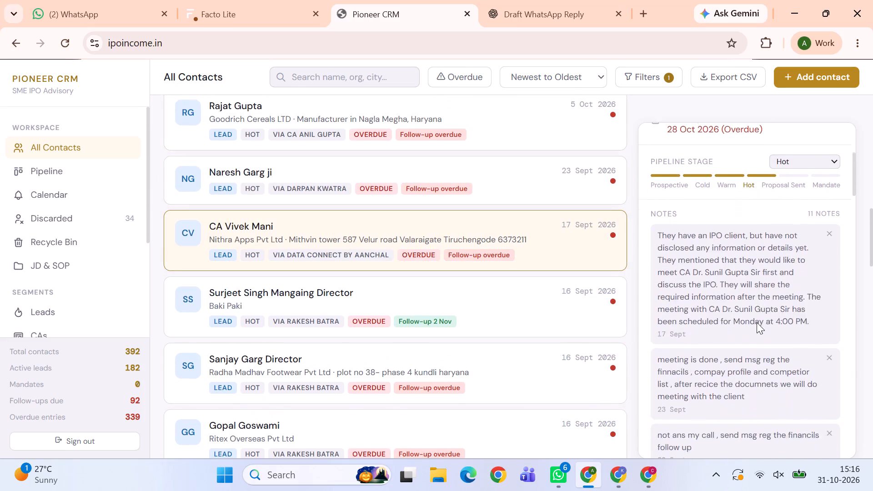
scroll(757, 322, "down", 5)
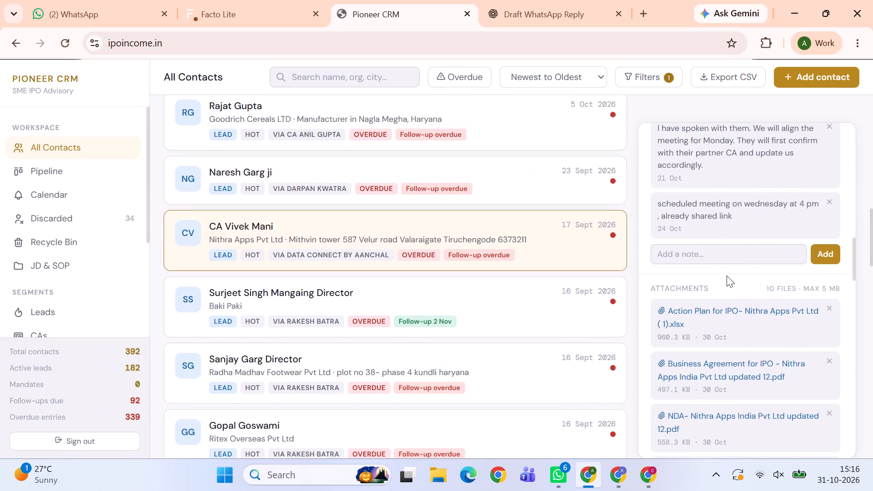
scroll(727, 276, "up", 1)
scroll(753, 330, "down", 1)
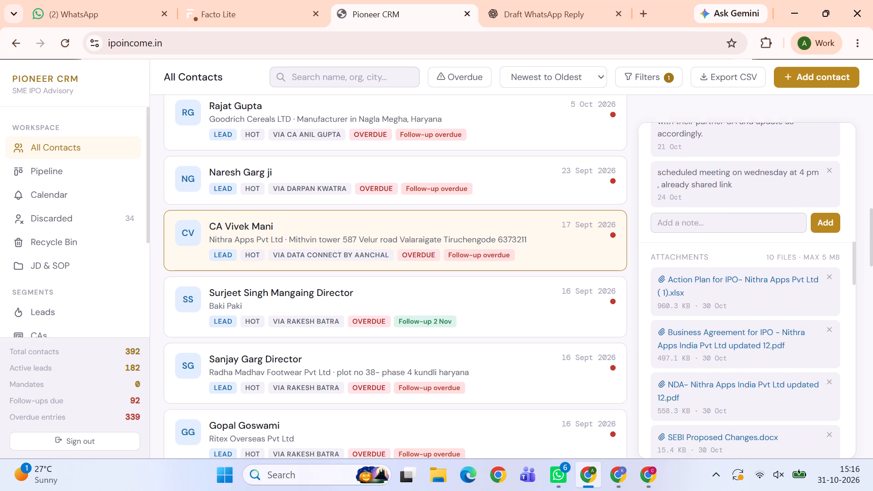
scroll(753, 330, "down", 2)
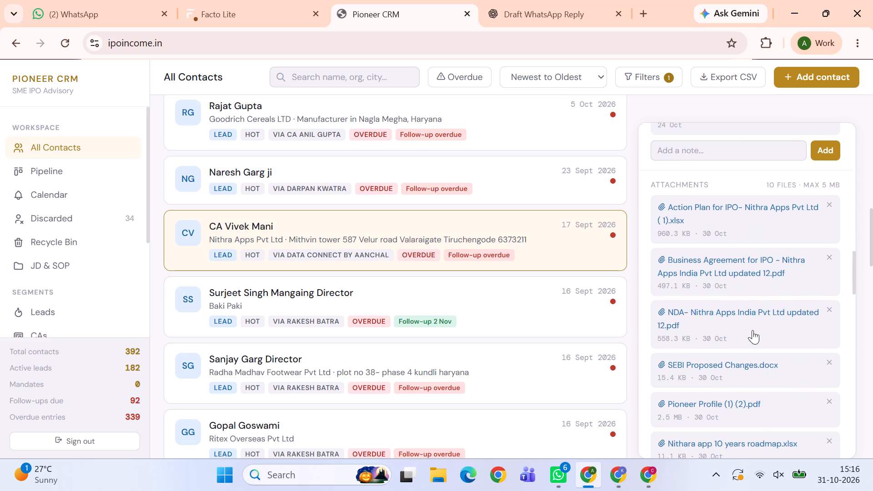
scroll(753, 330, "down", 1)
scroll(753, 330, "up", 3)
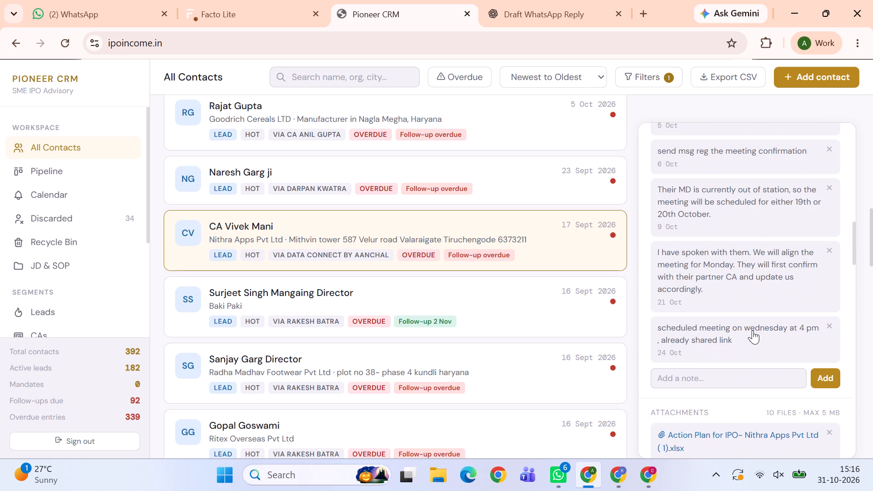
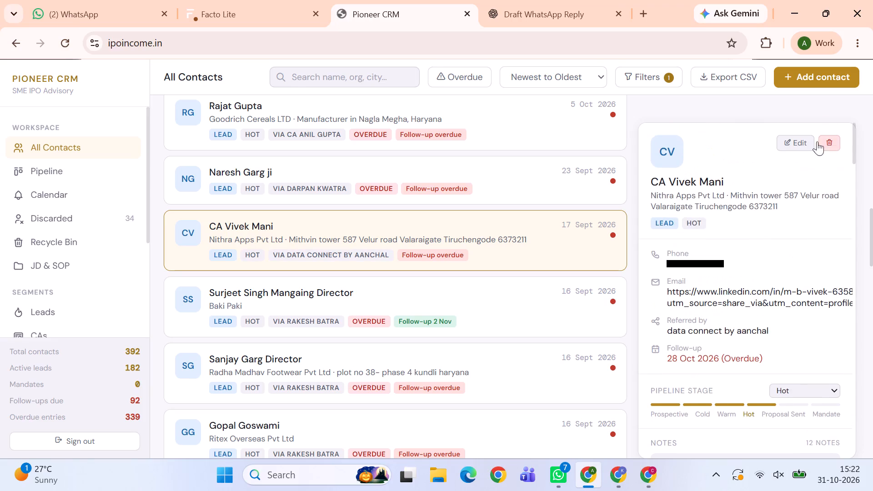
Reschedule the selected Nithra Apps Pvt Ltd lead's follow-up date to 05-11-2026 and update the contact.
left_click(803, 141)
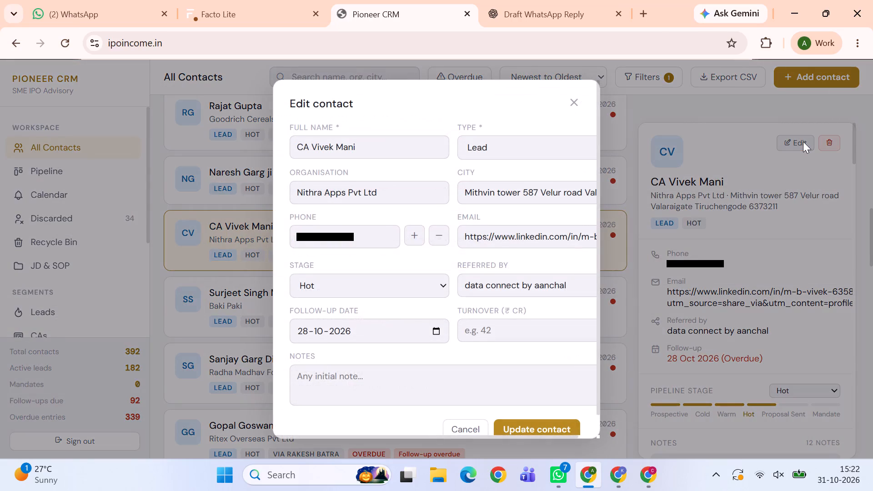
left_click(435, 326)
left_click(364, 277)
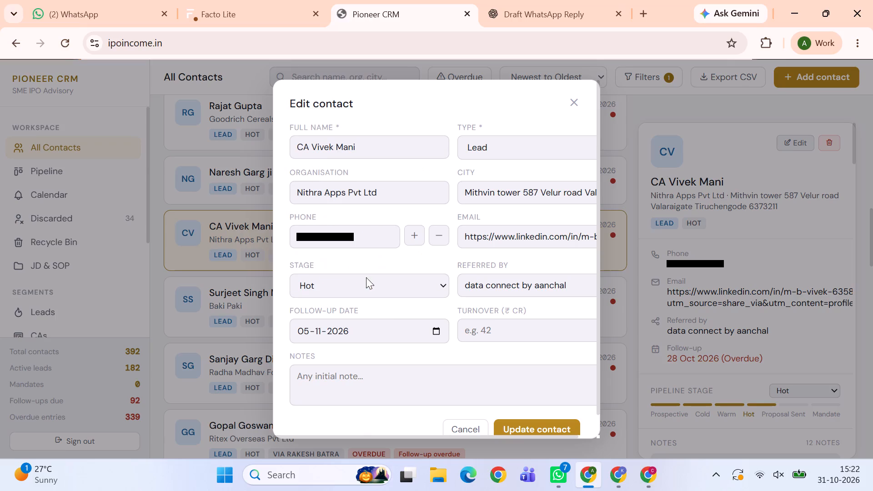
left_click(512, 421)
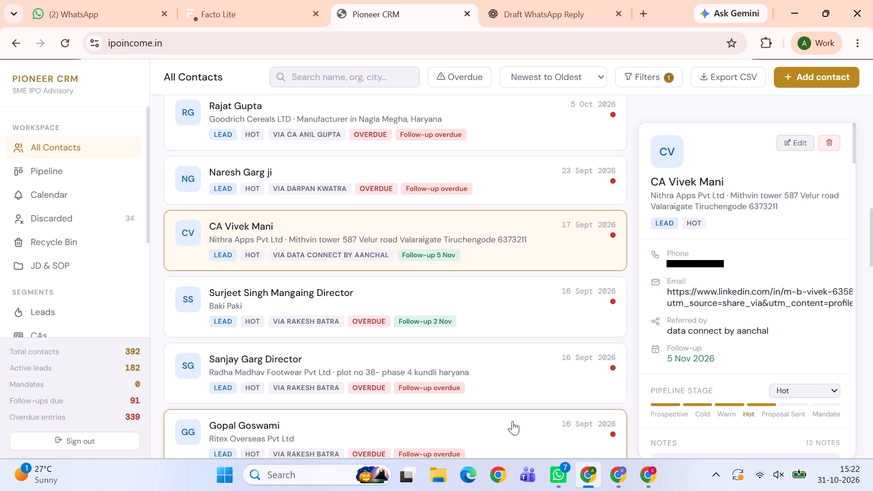
Open the overdue hot lead dated 23 Sept 2026 and review its notes and follow-up details.
left_click(547, 185)
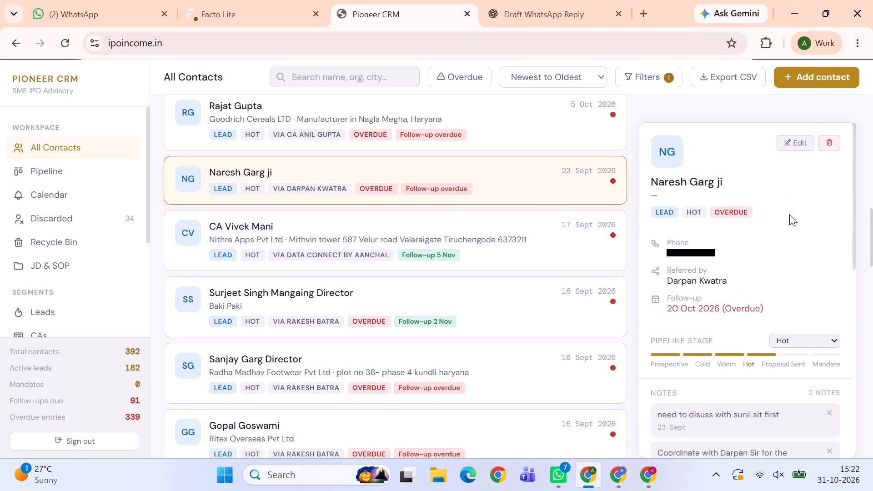
scroll(788, 294, "down", 2)
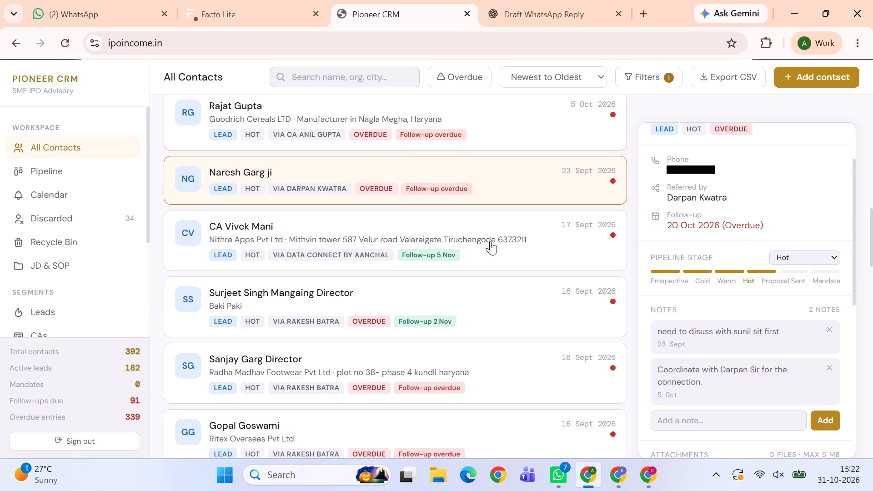
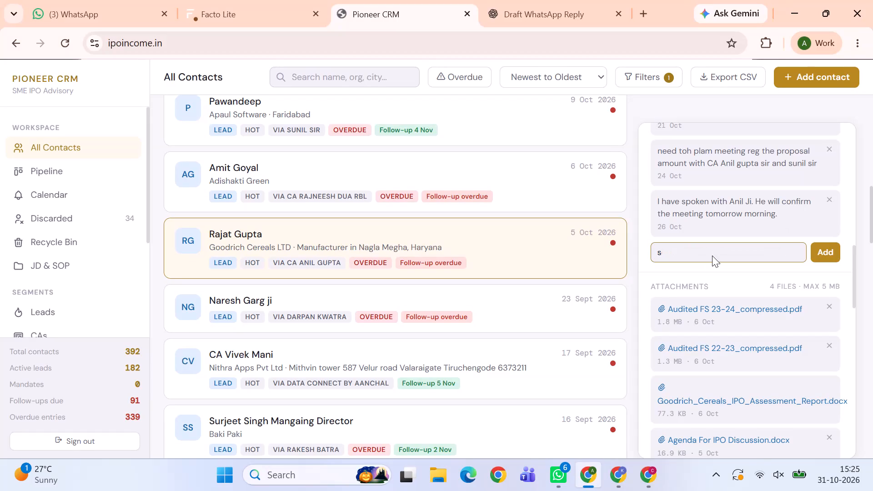
Write a note on the Goodrich Cereals LTD lead about the message sent to the referring CA "reg the meeting scheduling with".
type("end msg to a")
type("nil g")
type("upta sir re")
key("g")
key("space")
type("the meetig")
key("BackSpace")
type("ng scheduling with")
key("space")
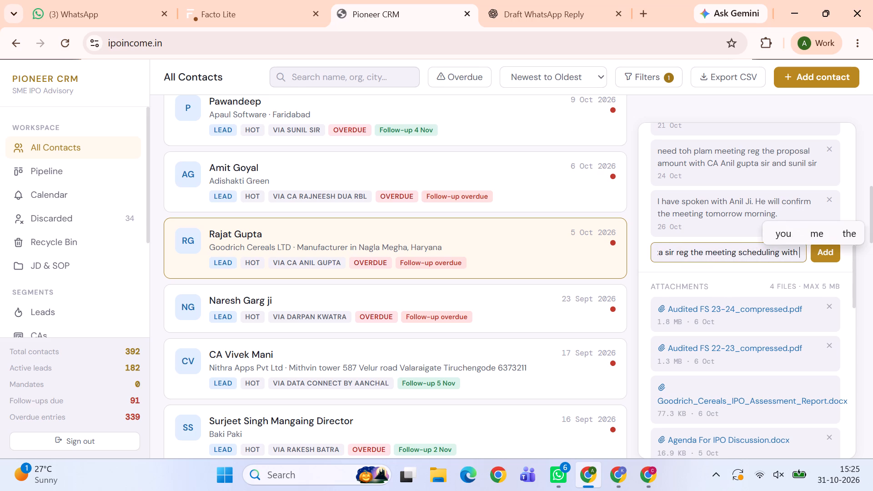
Complete the Goodrich Cereals LTD note about messaging the referring CA on meeting scheduling with "sunil sir reg the proposal" and add it.
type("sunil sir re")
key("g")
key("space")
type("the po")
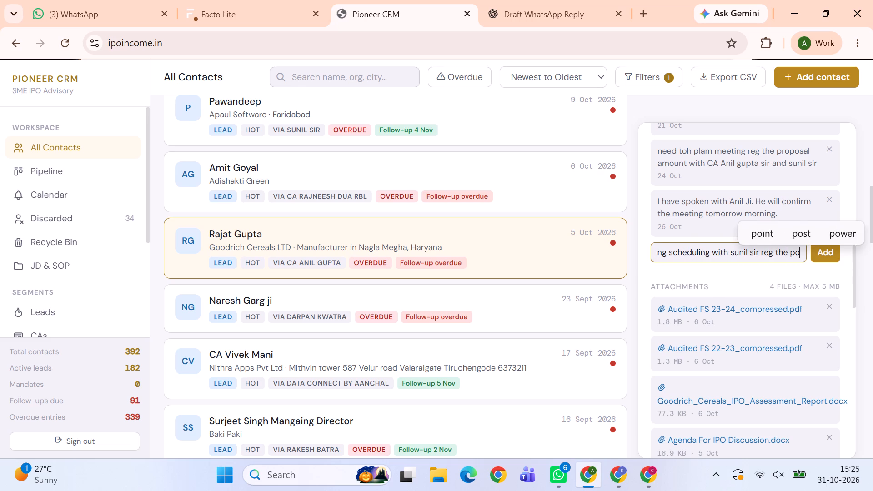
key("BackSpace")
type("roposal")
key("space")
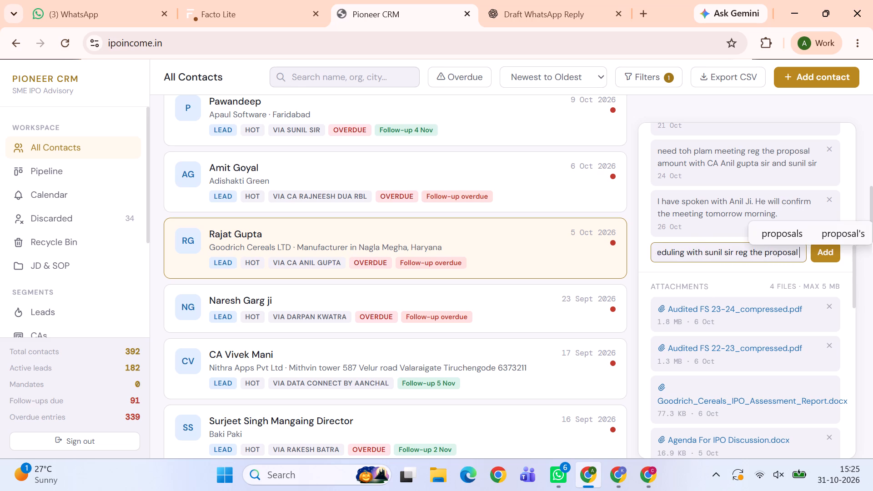
left_click(738, 283)
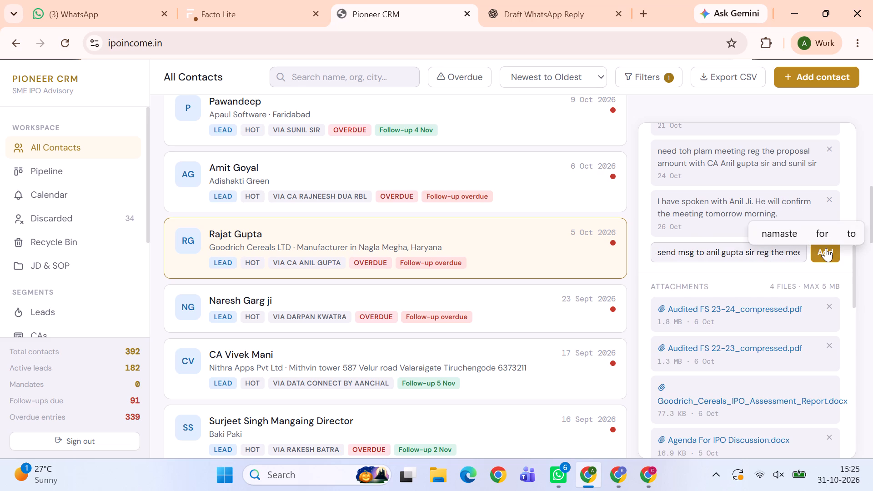
left_click(826, 248)
Open the Goodrich Cereals LTD lead's contact details for editing.
scroll(769, 231, "up", 4)
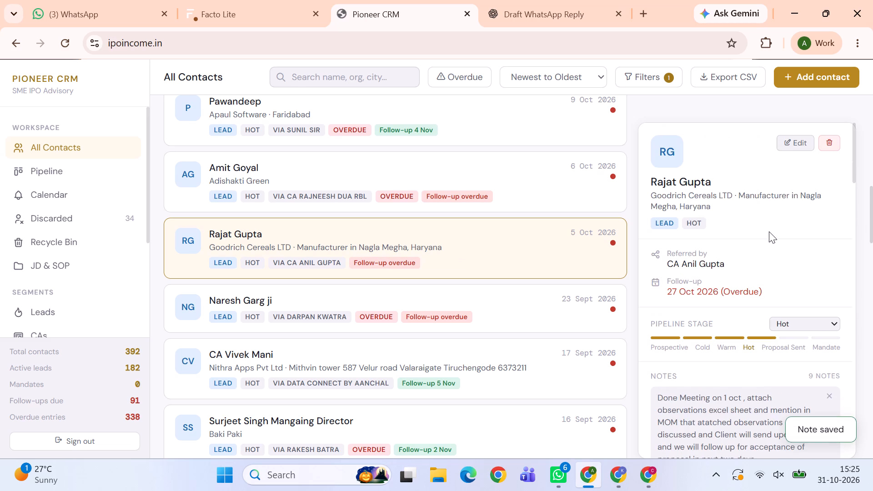
left_click(783, 138)
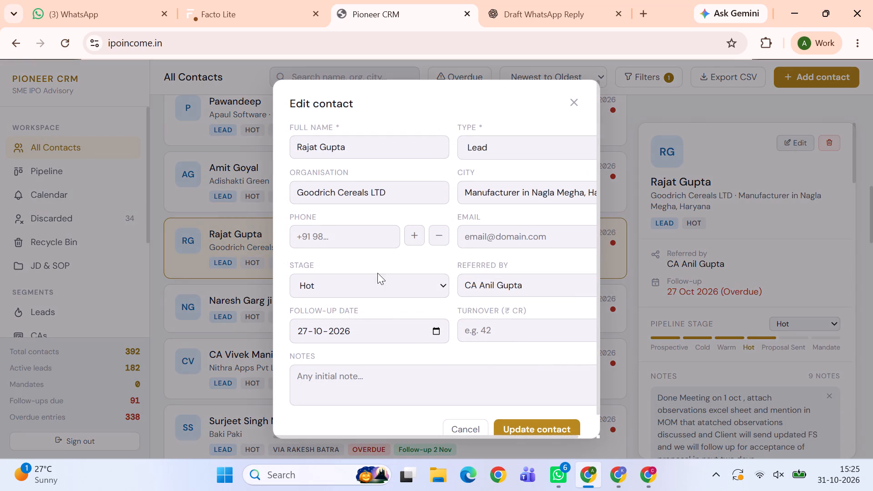
Reschedule the Goodrich Cereals LTD lead's follow-up date to 05-11-2026 and update the contact.
left_click(434, 326)
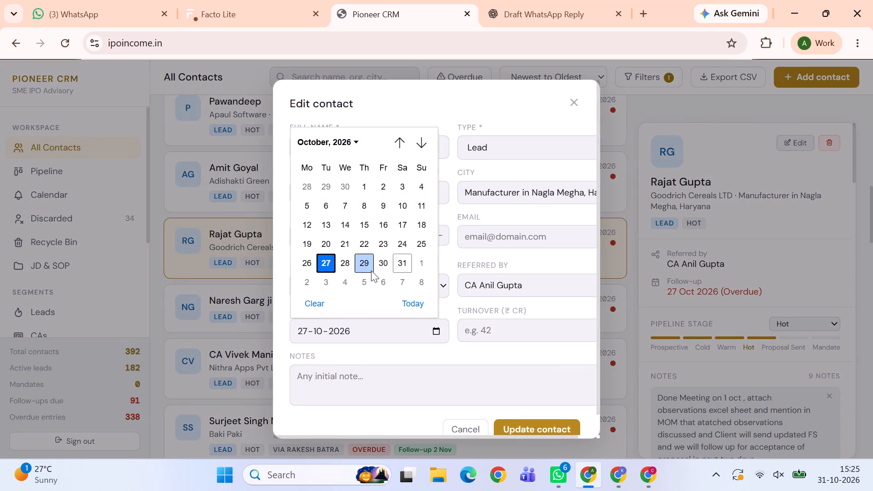
left_click(370, 277)
left_click(547, 426)
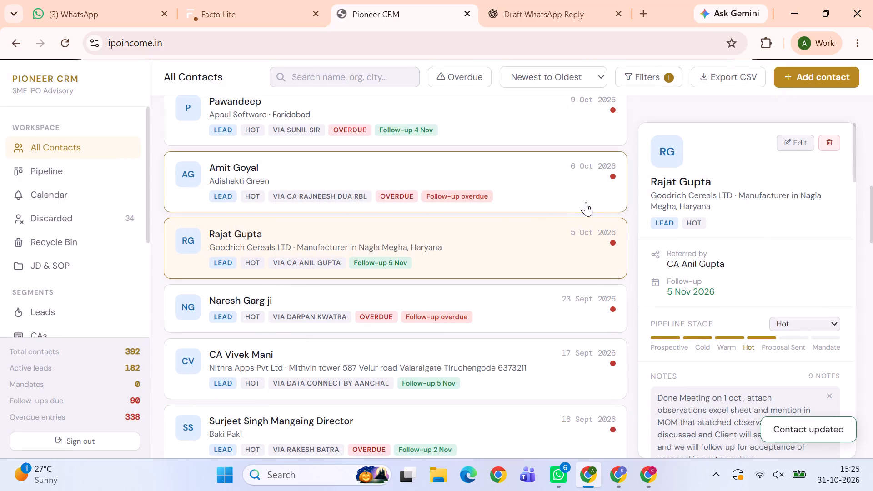
Review the Adishakti Green lead's contact details, follow-up date, notes and attachments.
left_click(574, 180)
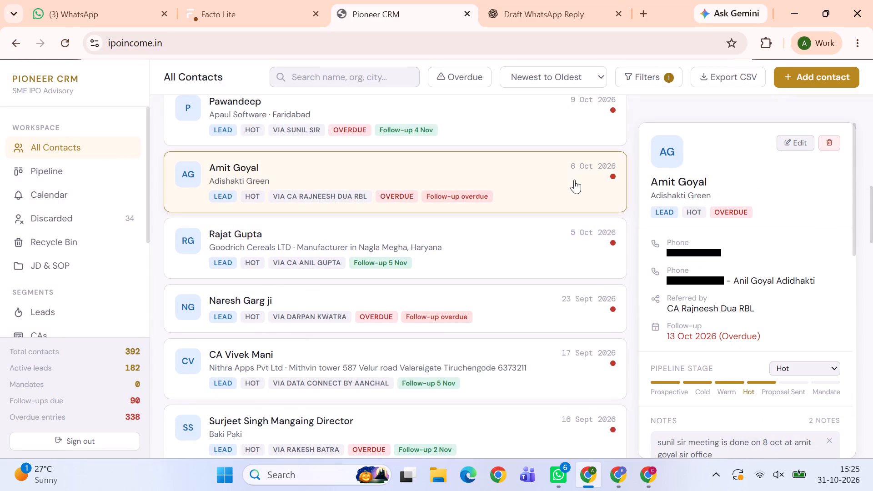
scroll(708, 294, "down", 1)
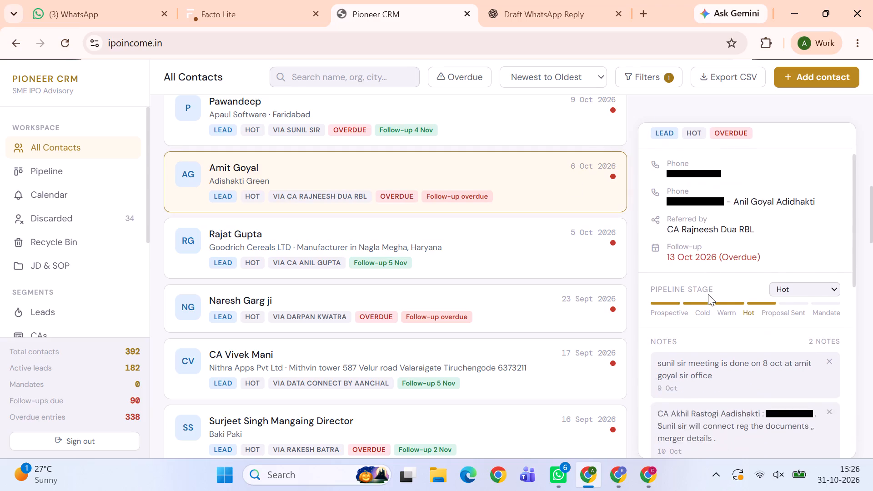
scroll(708, 294, "down", 2)
scroll(708, 294, "up", 2)
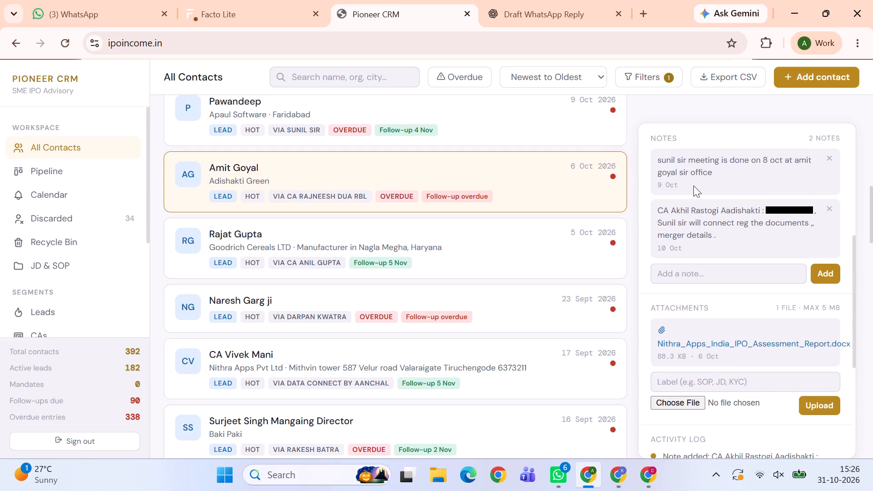
scroll(725, 235, "up", 1)
Review the follow-up dates and note history of the Apaul Software and Tulip Compression Pvt Ltd leads.
scroll(570, 244, "up", 2)
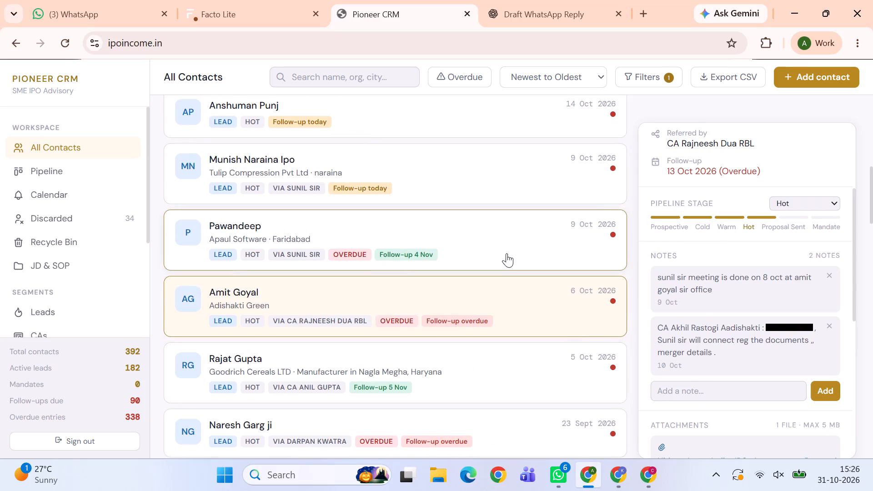
left_click(507, 253)
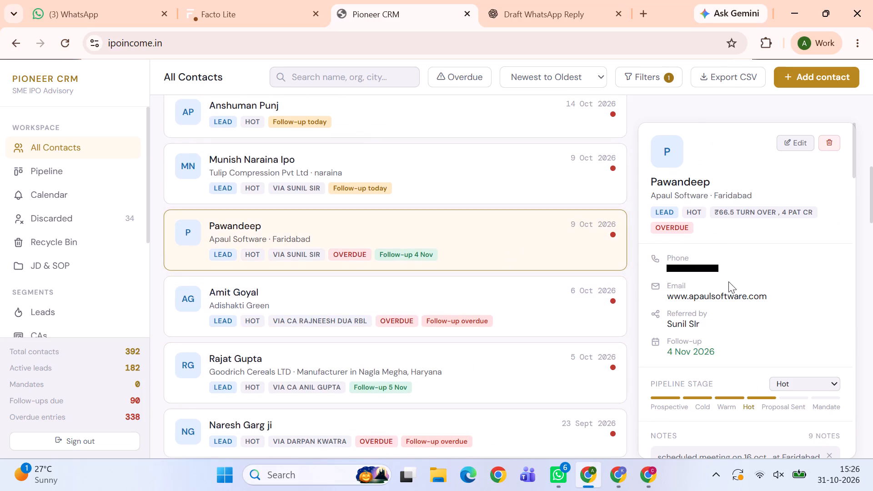
scroll(728, 281, "down", 2)
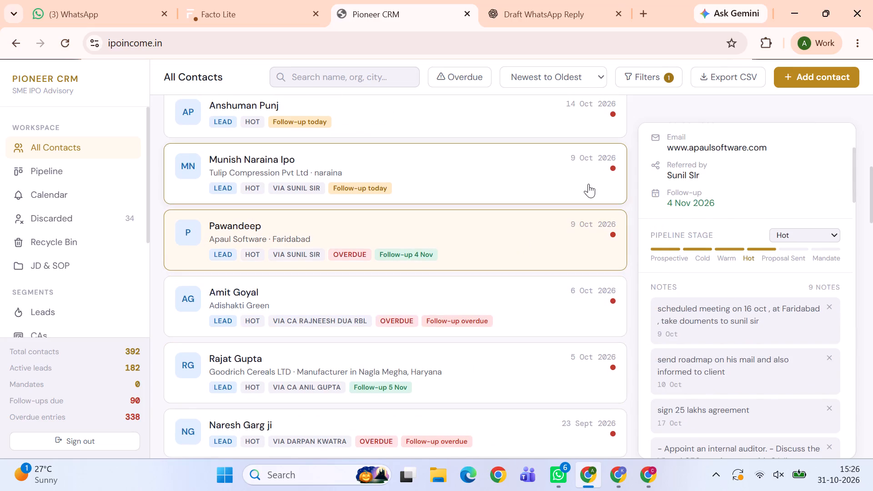
left_click(591, 181)
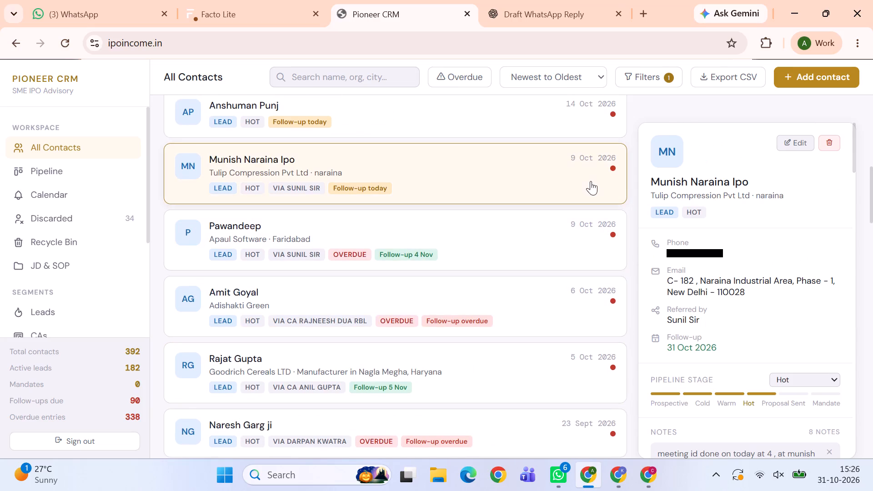
scroll(591, 181, "down", 3)
scroll(823, 261, "down", 2)
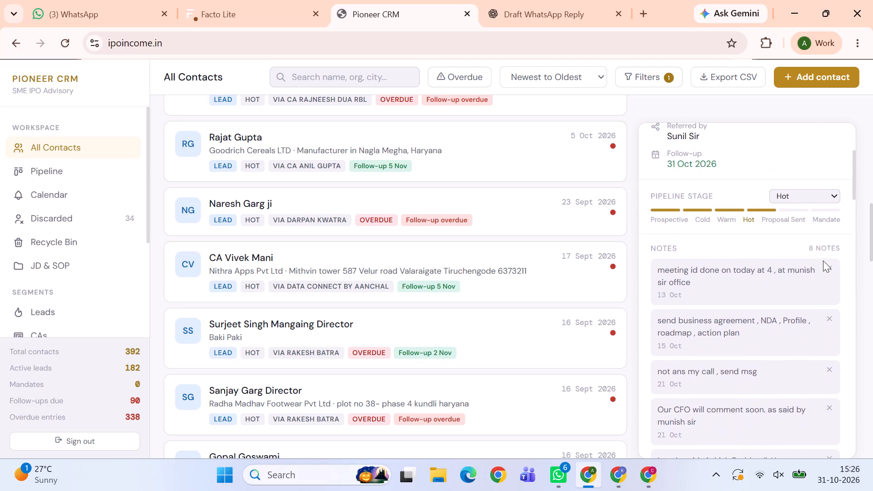
scroll(823, 261, "down", 1)
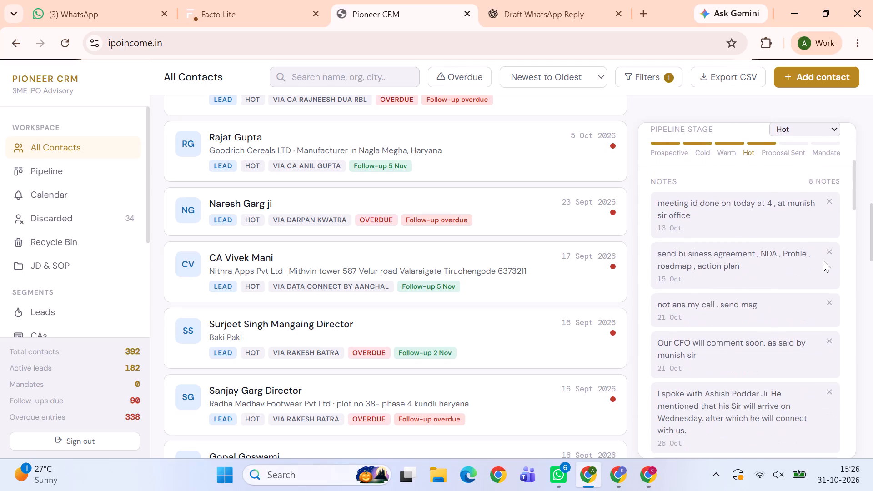
scroll(552, 226, "up", 4)
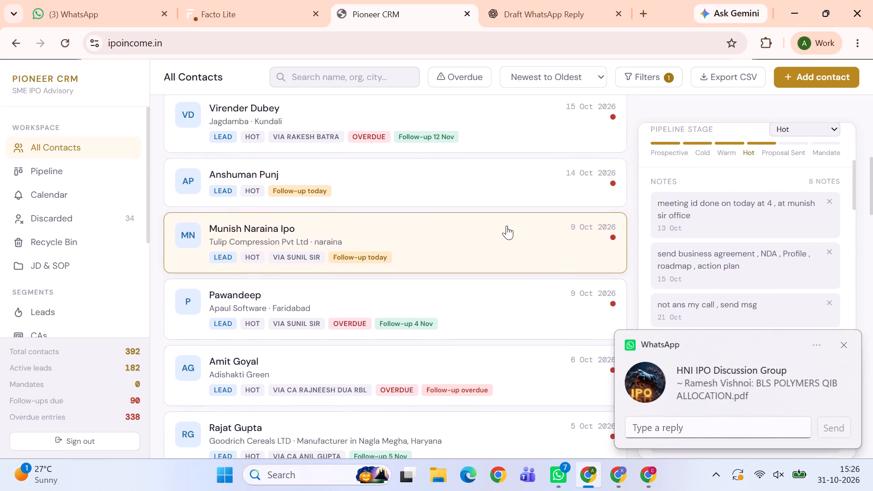
left_click(842, 345)
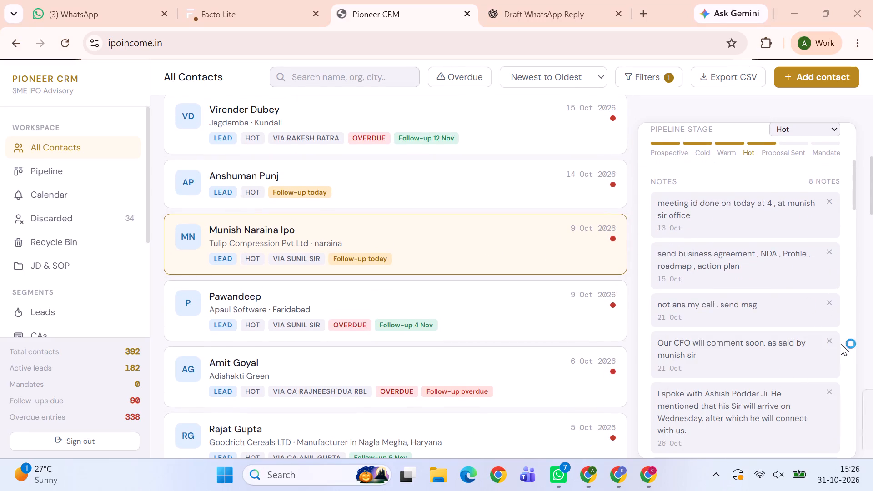
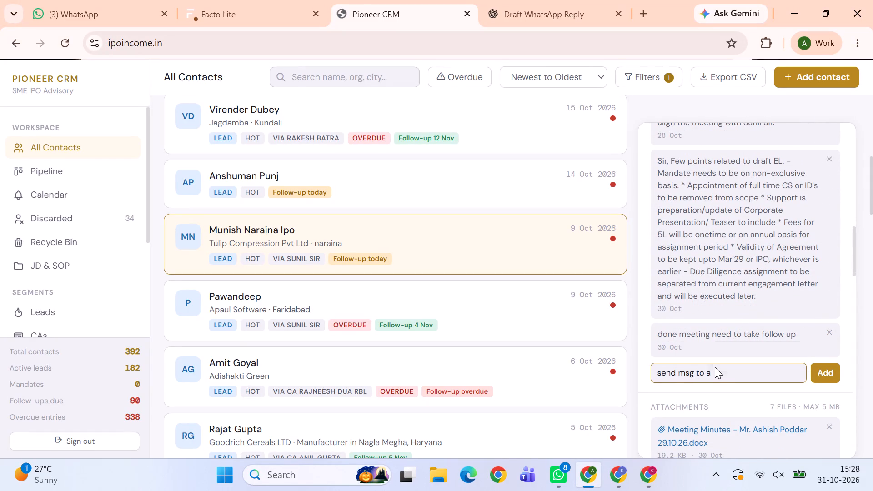
Complete the Tulip Compression Pvt Ltd note as "send msg to ashish ji , reg the any qureis related to proposal" and add it.
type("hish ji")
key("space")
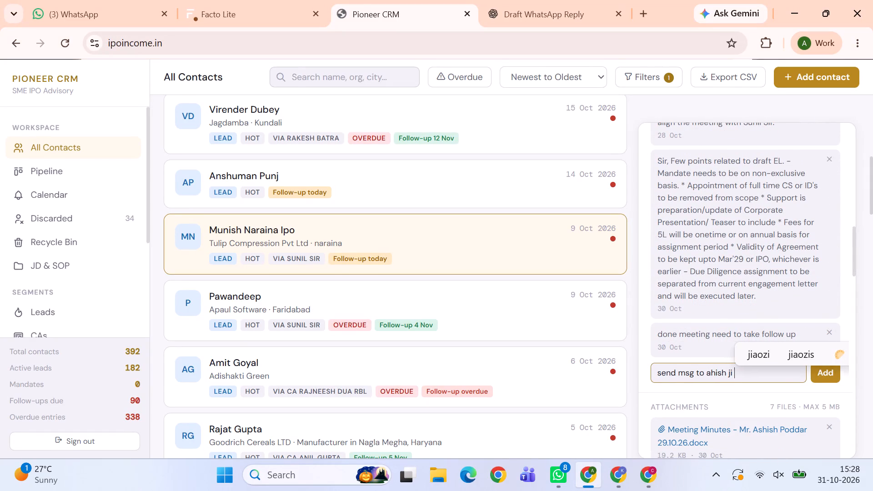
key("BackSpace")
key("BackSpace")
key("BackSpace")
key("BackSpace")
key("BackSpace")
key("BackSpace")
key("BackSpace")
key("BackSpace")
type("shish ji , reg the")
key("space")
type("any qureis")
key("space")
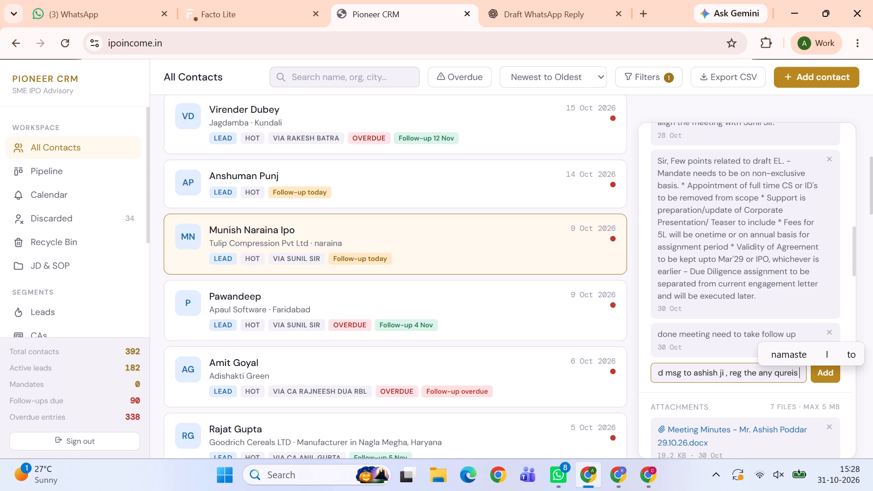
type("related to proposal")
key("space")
left_click(719, 387)
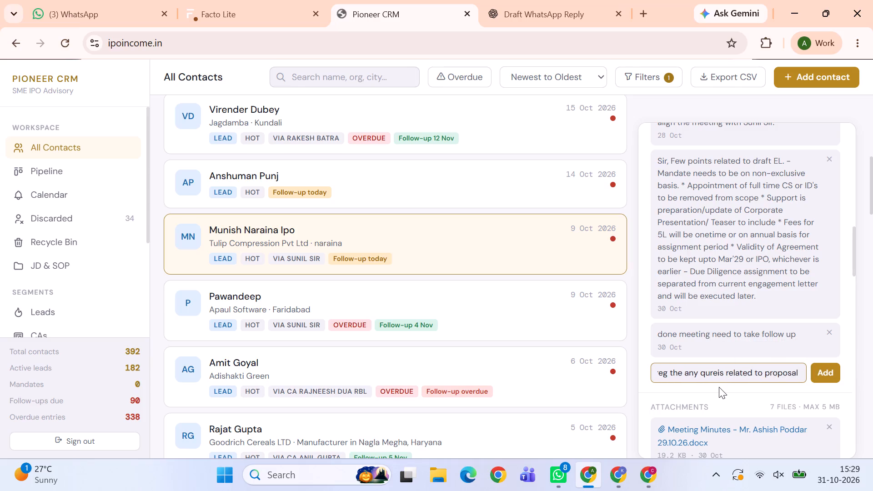
left_click(823, 364)
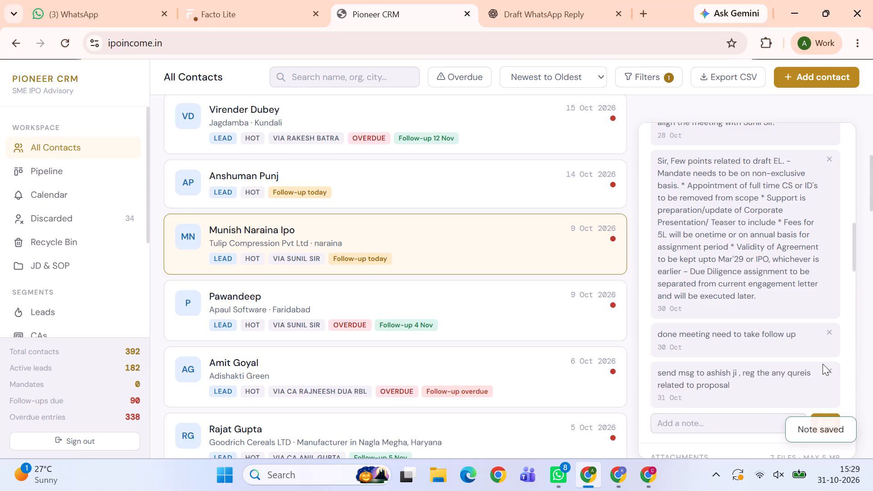
Reschedule the Tulip Compression Pvt Ltd lead's follow-up date to 04-11-2026 and update the contact.
scroll(803, 333, "up", 4)
scroll(817, 246, "up", 1)
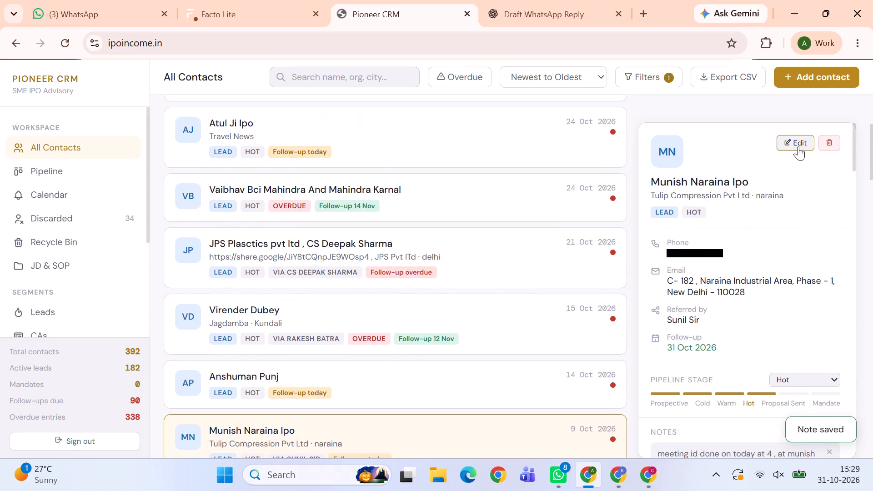
left_click(798, 146)
left_click(439, 330)
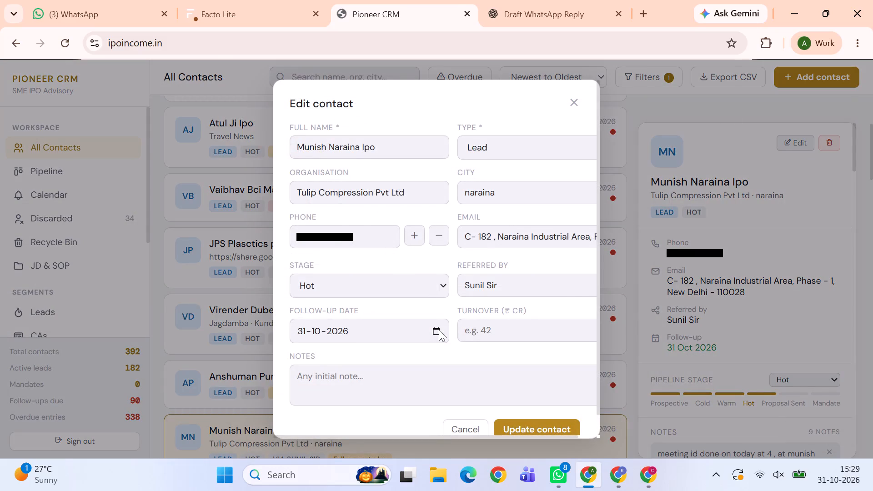
left_click(348, 281)
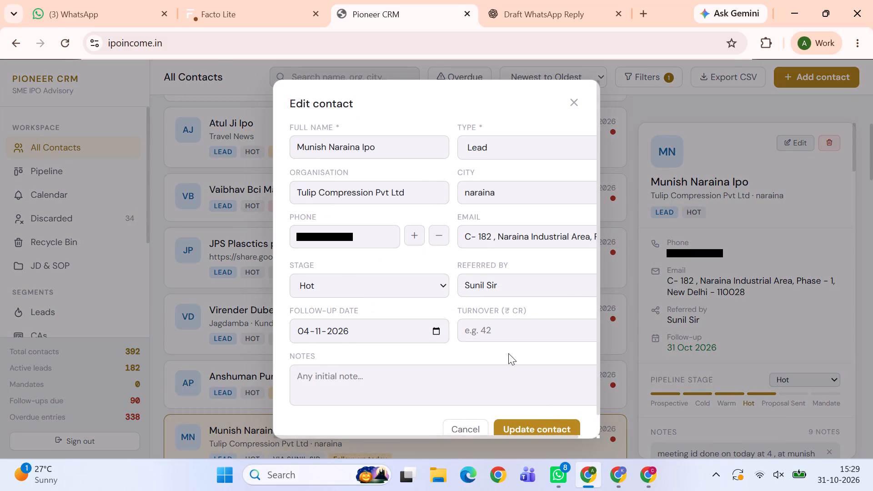
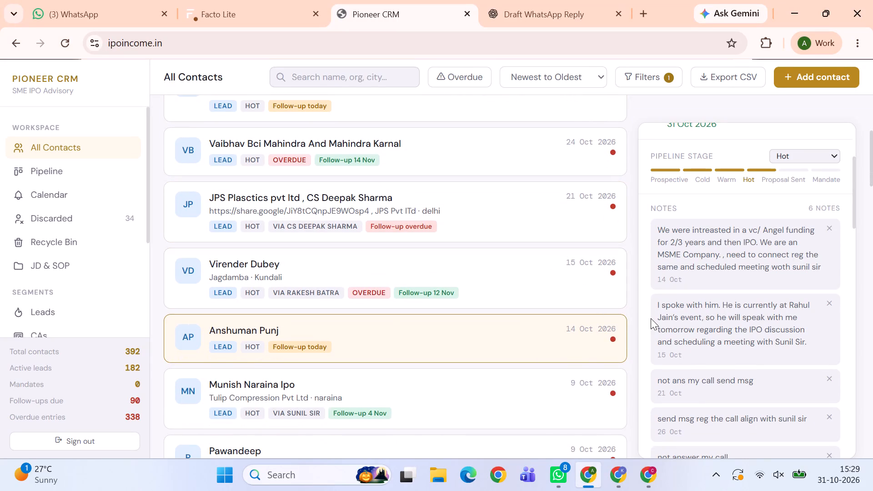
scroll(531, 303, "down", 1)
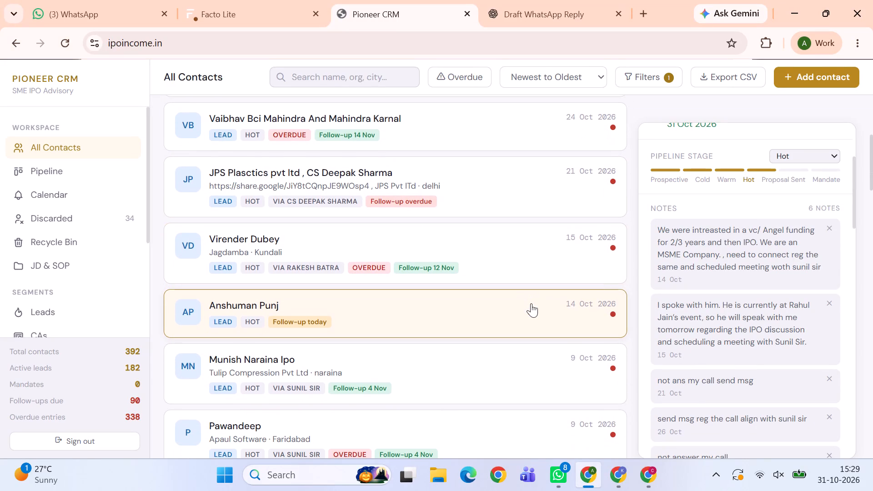
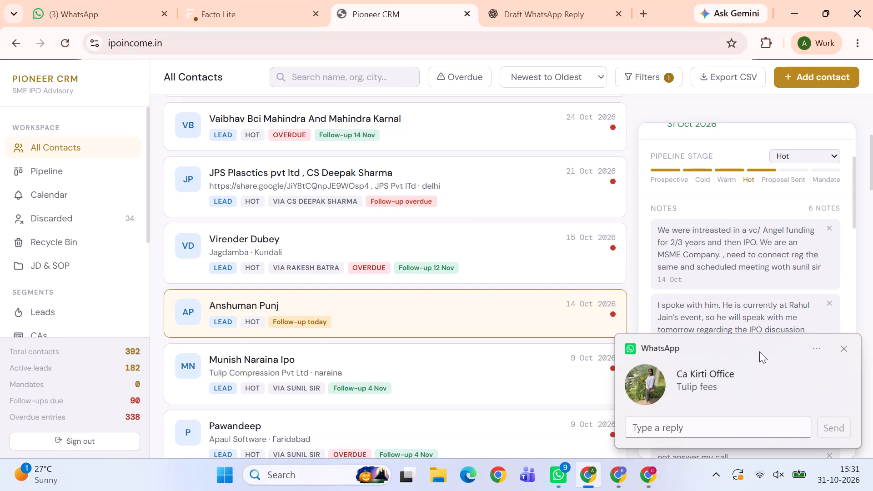
Dismiss the incoming message notification and search the lead contacts for "tulip".
left_click(845, 348)
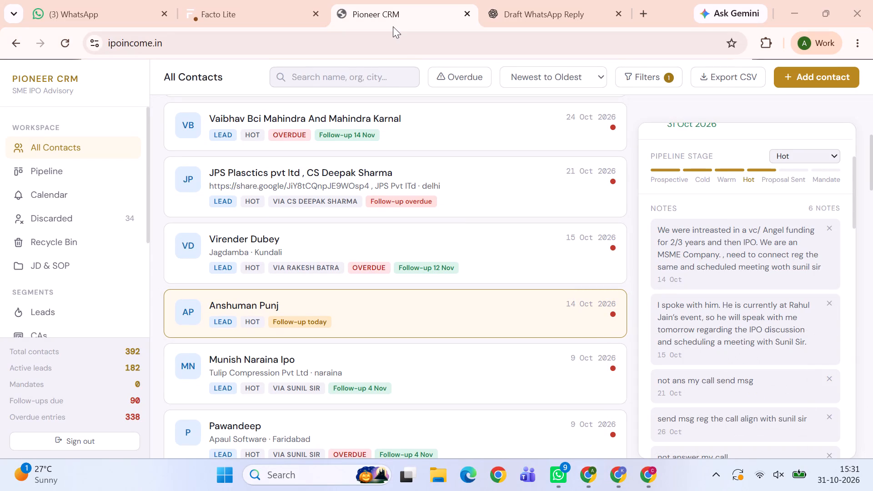
left_click(345, 77)
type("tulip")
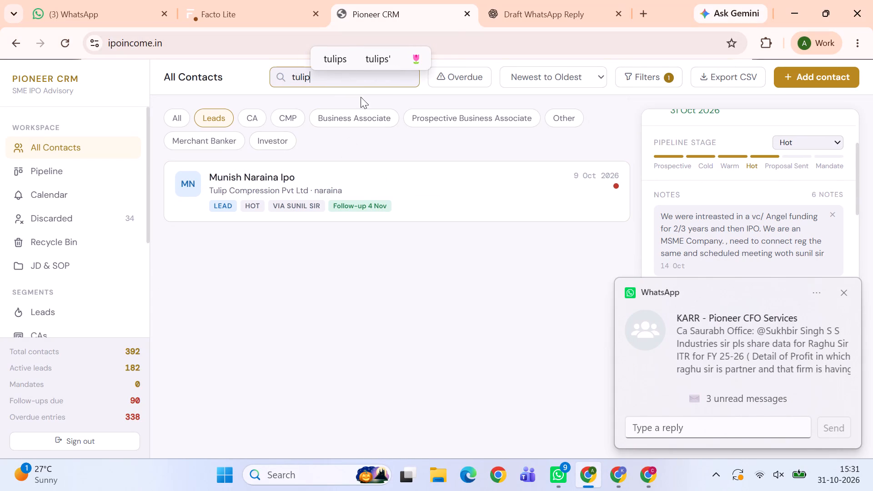
Clear the "tulip" search term to return to the full list of hot leads.
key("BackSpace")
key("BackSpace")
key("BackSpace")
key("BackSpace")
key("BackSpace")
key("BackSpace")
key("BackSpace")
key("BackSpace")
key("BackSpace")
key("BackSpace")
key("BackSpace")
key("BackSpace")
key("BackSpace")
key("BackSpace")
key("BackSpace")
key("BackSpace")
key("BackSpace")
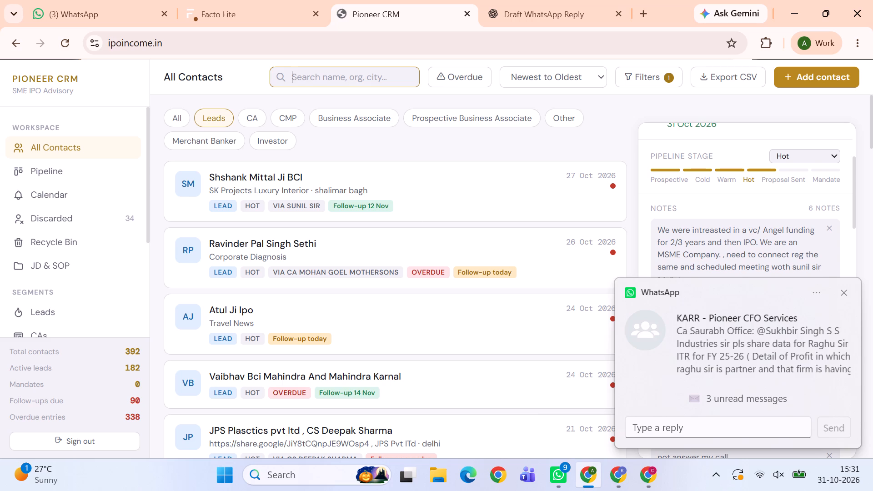
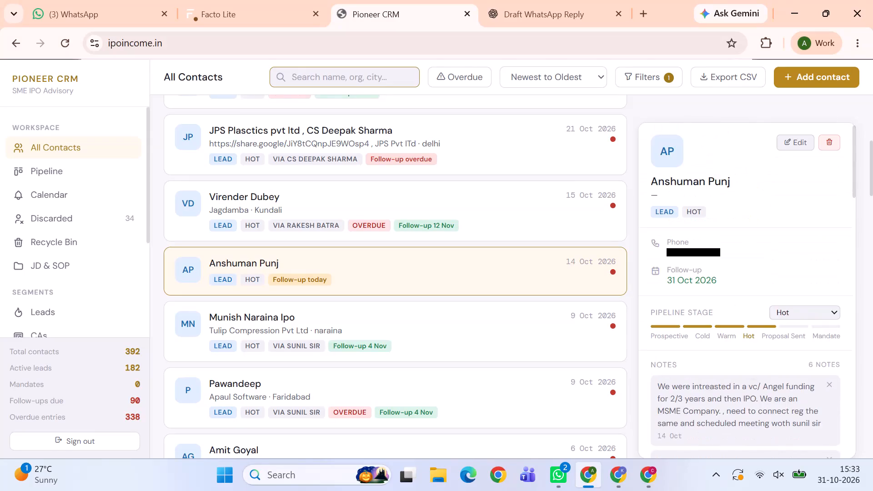
Add the note "send msg reg the follow up on agreement , not ans my call" to the selected 14 Oct lead due today.
scroll(735, 301, "down", 2)
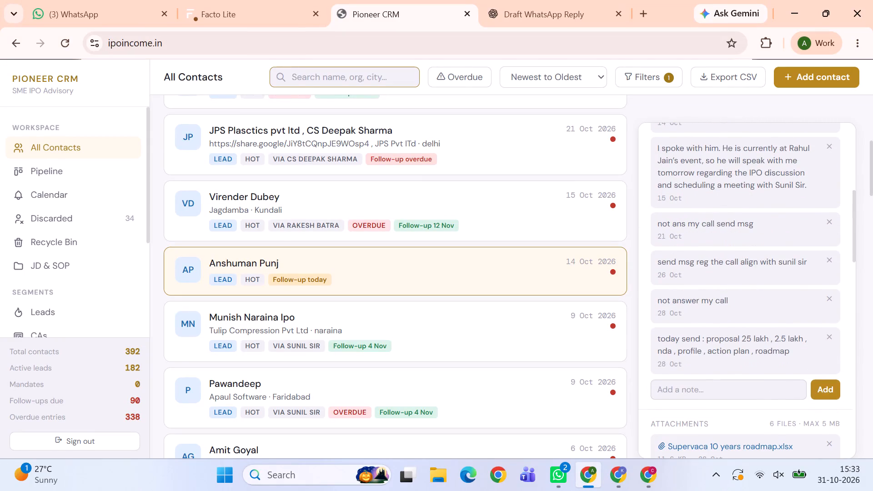
left_click(693, 383)
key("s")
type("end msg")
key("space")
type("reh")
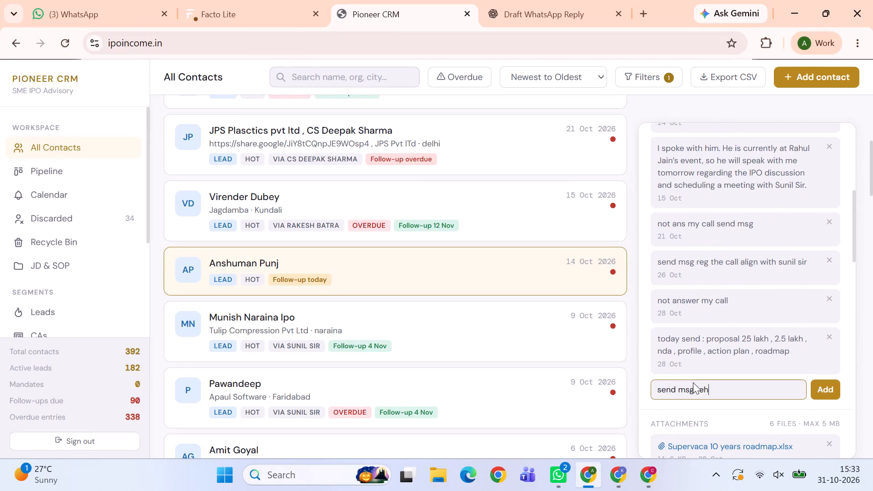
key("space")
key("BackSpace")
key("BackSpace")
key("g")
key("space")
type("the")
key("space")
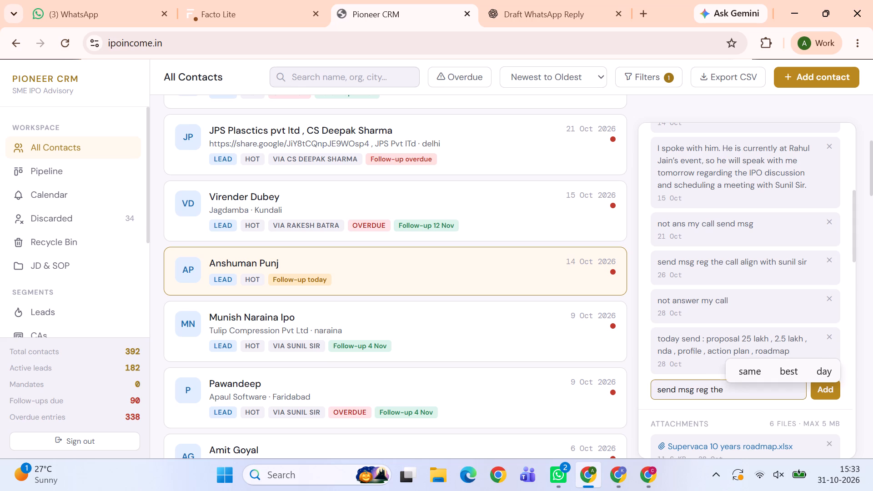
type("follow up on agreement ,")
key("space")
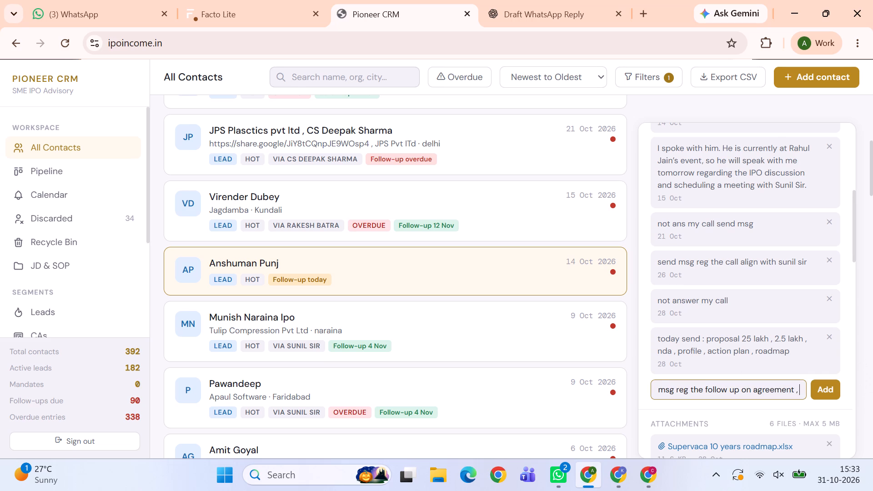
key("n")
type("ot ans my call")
left_click(717, 418)
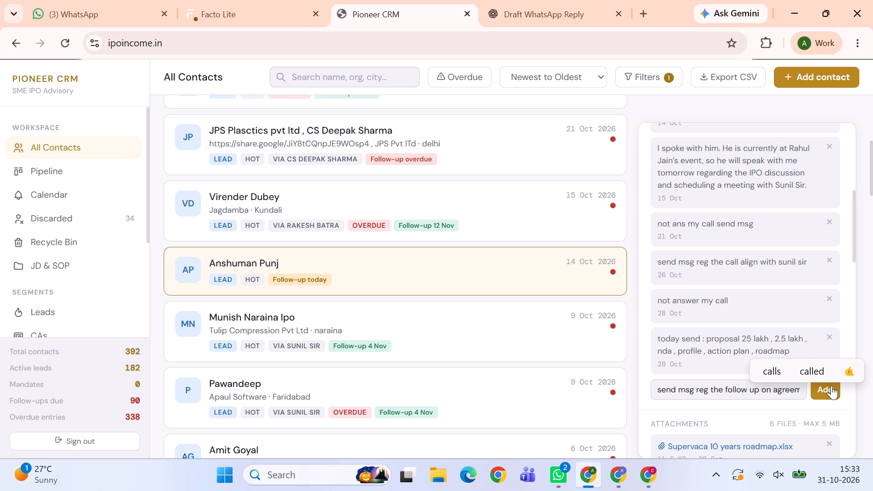
left_click(831, 386)
scroll(792, 345, "up", 3)
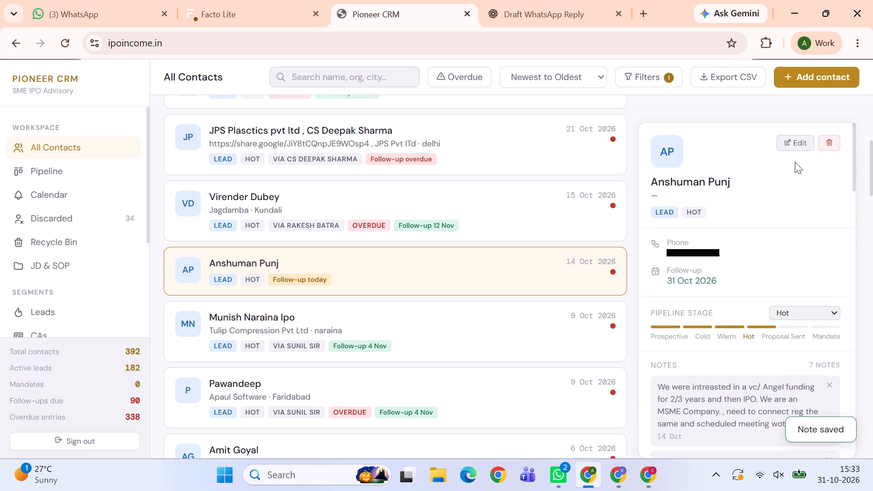
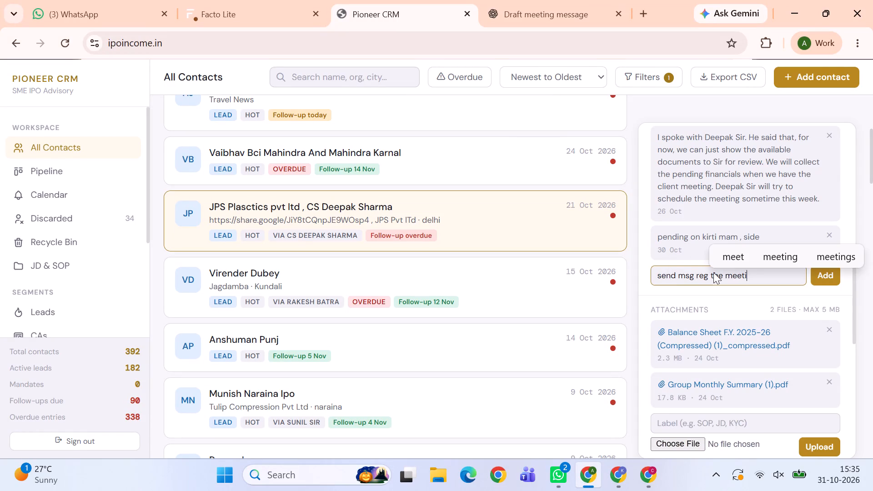
Complete the JPS Plasctics pvt ltd note so it reads "send msg reg the meeting confirmation" and add it.
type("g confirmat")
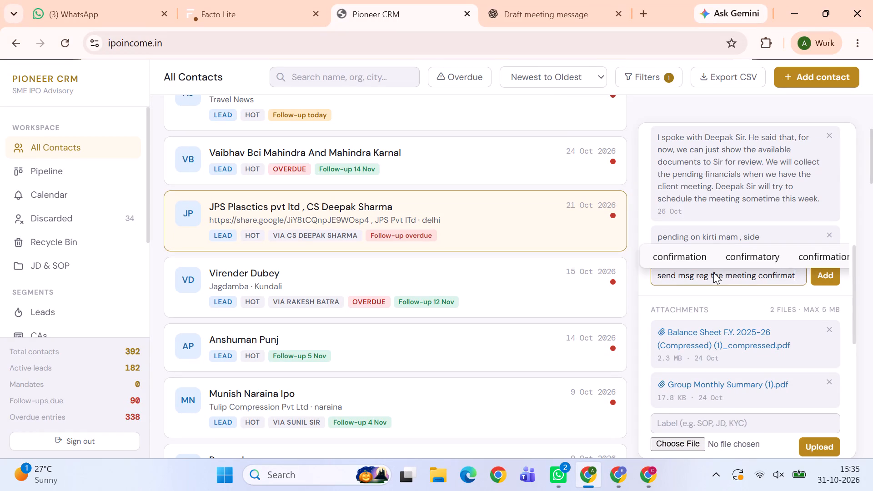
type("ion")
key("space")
left_click(721, 300)
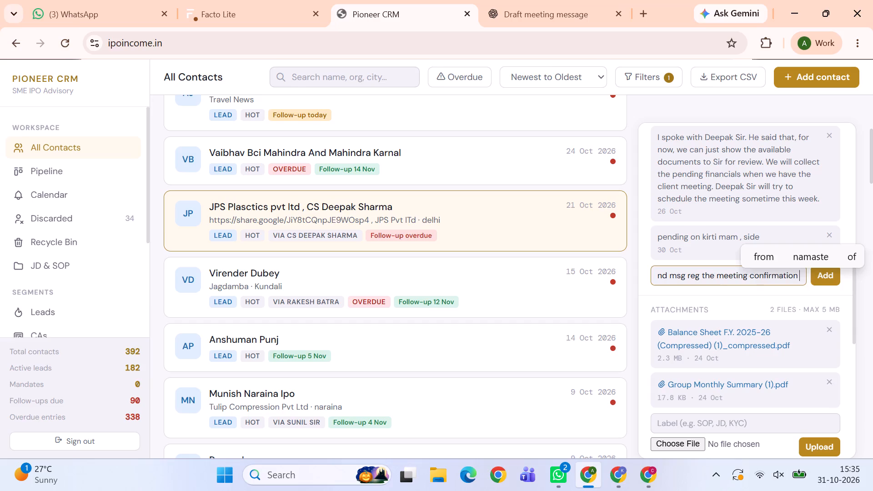
left_click(816, 272)
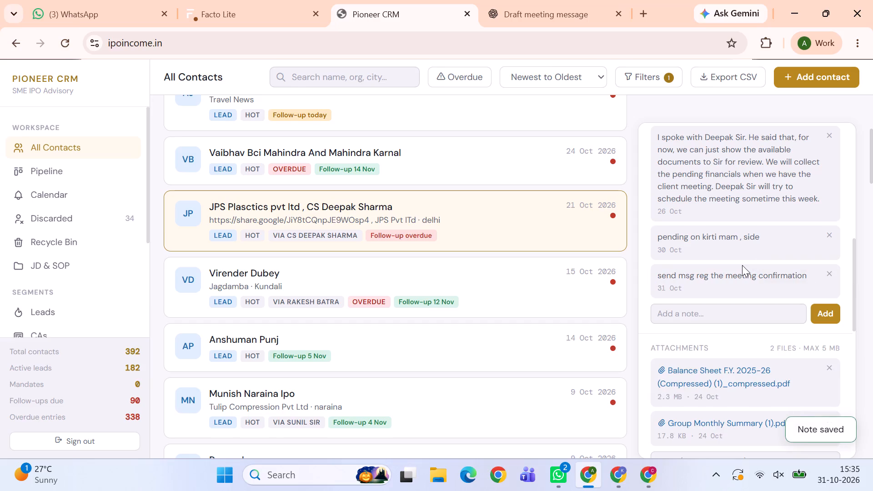
Reschedule the JPS Plasctics pvt ltd lead's follow-up date to 05-11-2026 and update the contact.
scroll(742, 265, "up", 3)
left_click(790, 143)
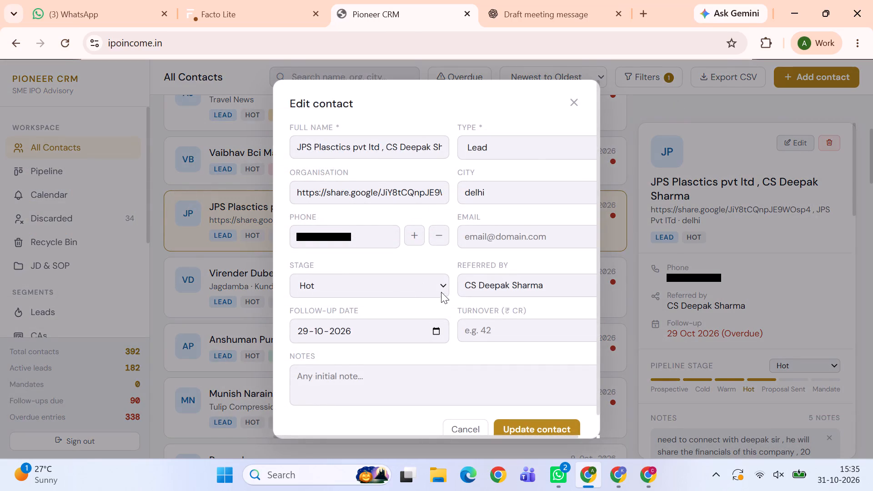
left_click(438, 329)
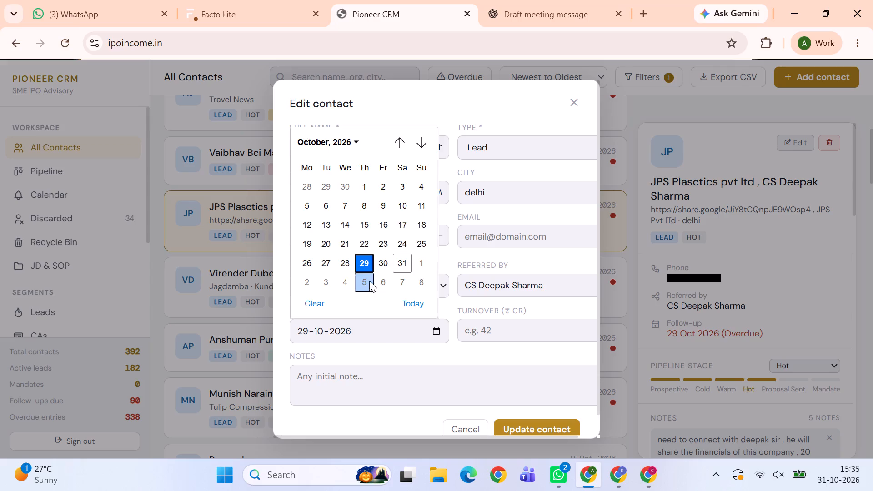
left_click(366, 282)
left_click(535, 425)
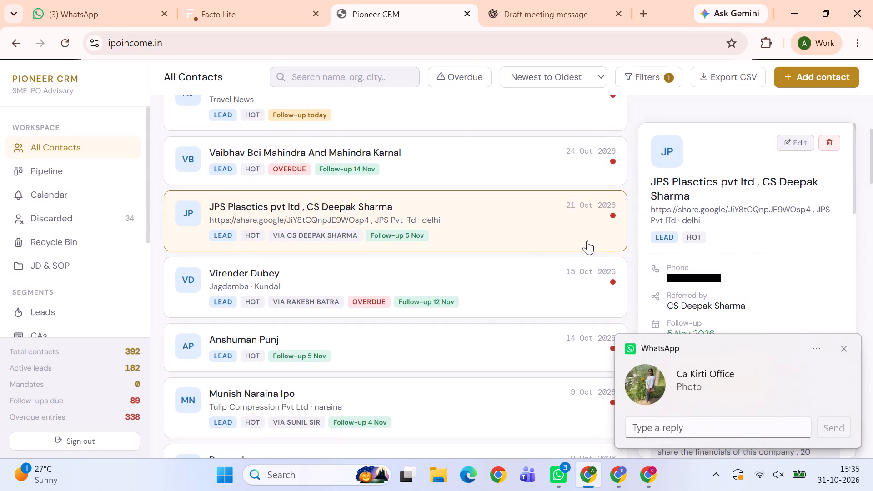
Open the Mahindra And Mahindra Karnal lead and review its notes and follow-up details.
scroll(535, 207, "up", 2)
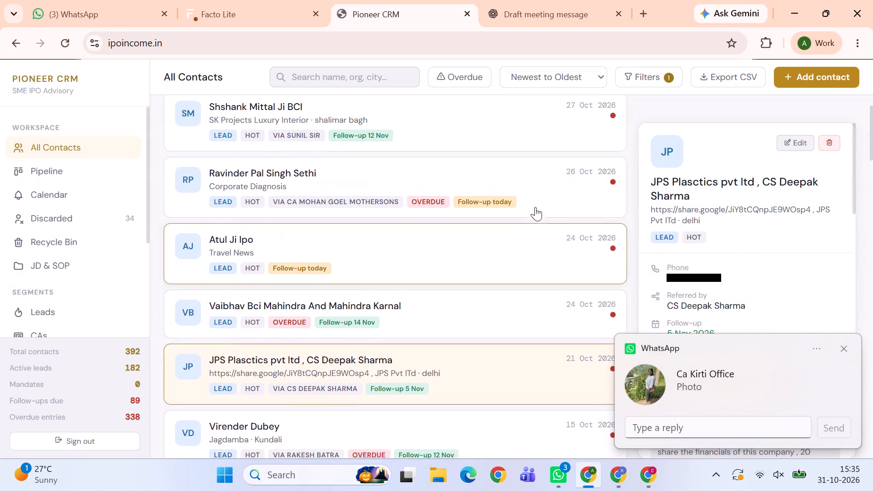
left_click(447, 314)
scroll(712, 274, "down", 2)
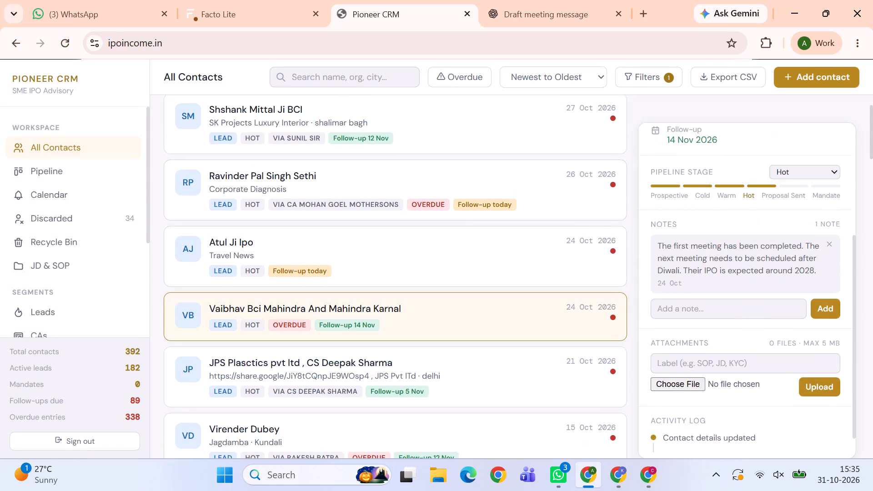
Open the Travel News lead and dismiss the message notification covering its details.
left_click(443, 246)
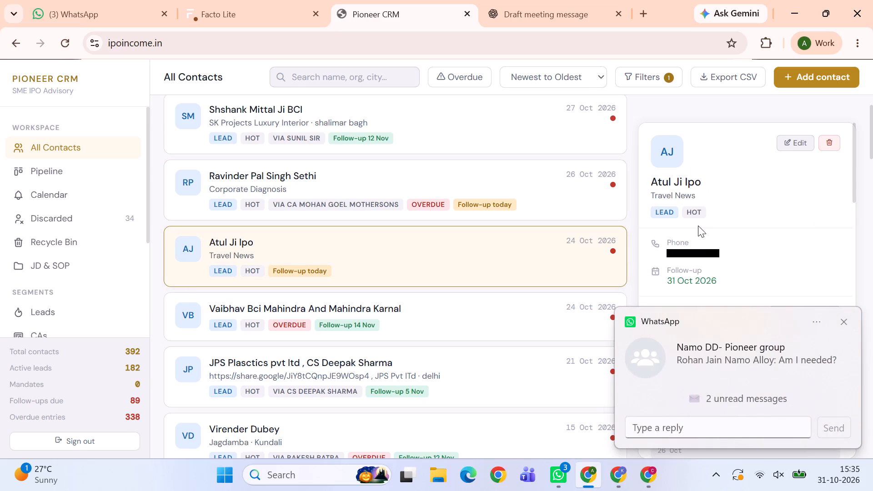
left_click(835, 325)
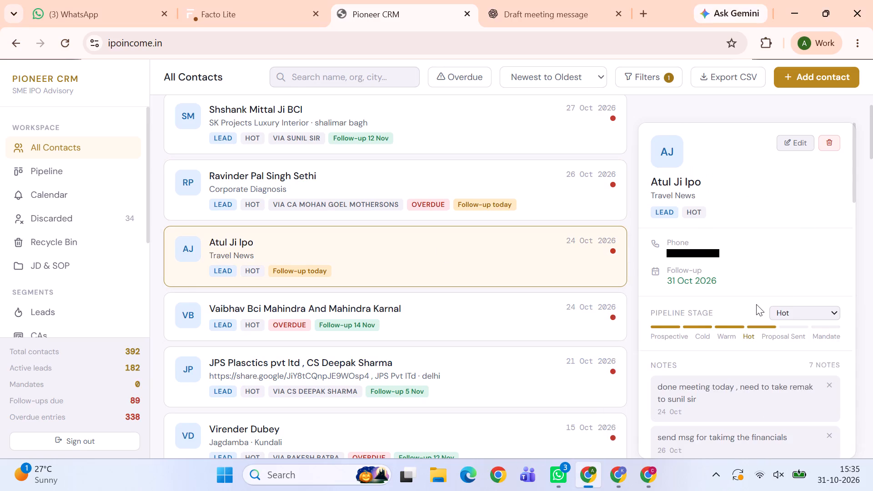
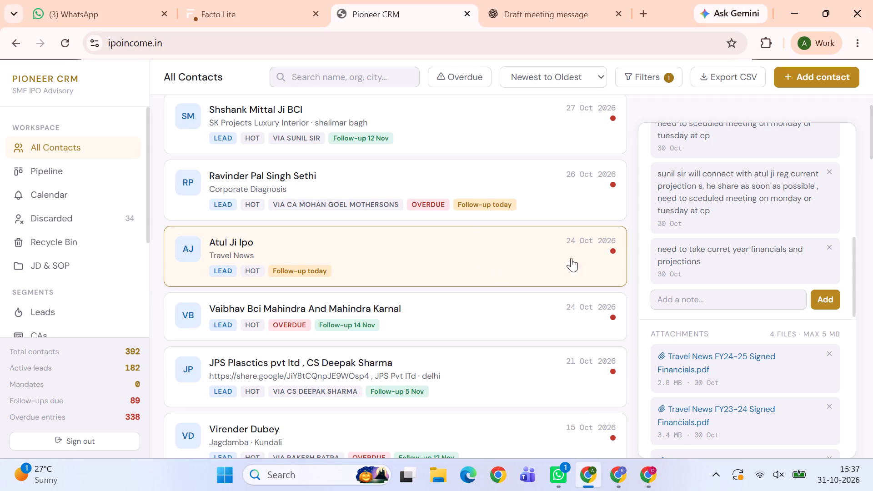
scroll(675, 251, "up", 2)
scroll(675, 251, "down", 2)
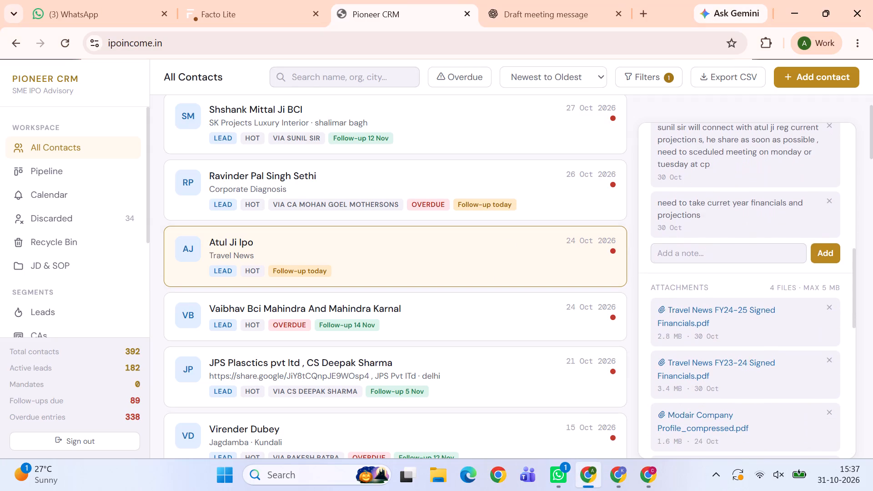
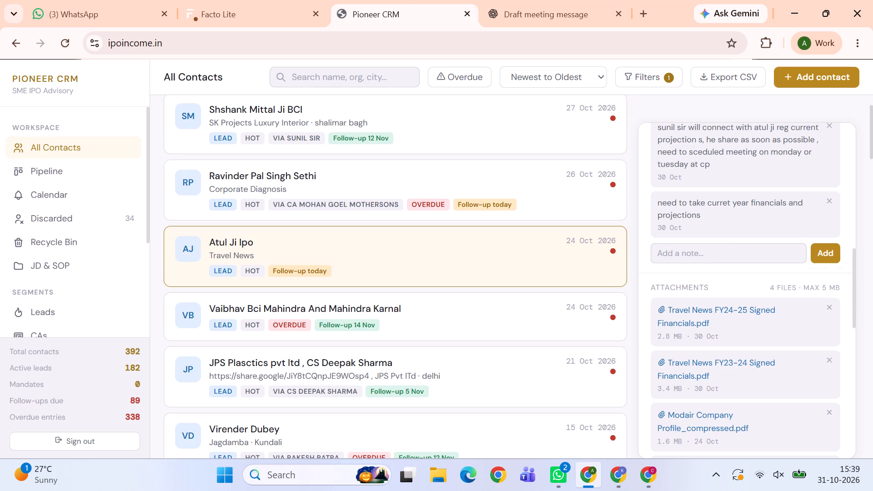
Append "as said by vivek sir ( finance head )" to the drafted Travel News note and add it to the contact.
left_click(801, 254)
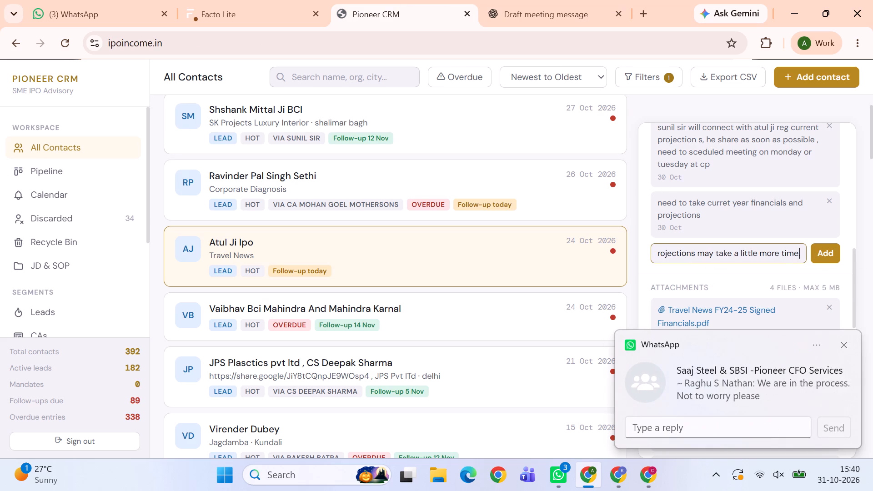
key("space")
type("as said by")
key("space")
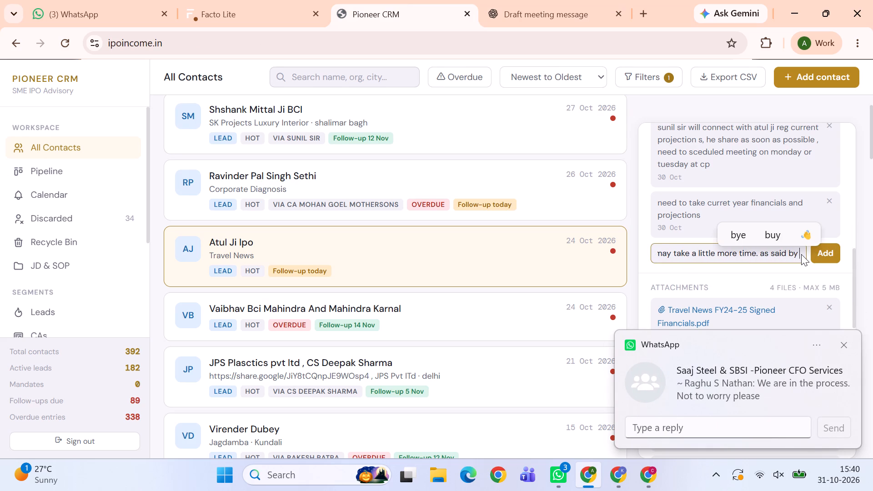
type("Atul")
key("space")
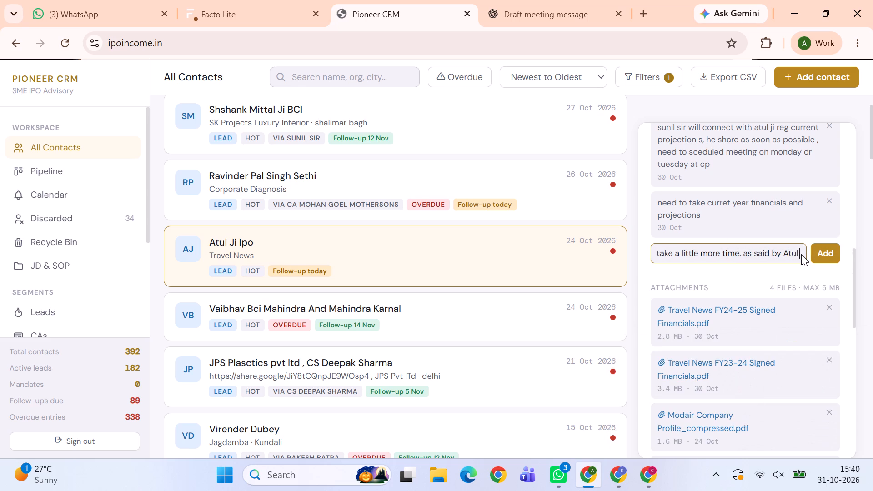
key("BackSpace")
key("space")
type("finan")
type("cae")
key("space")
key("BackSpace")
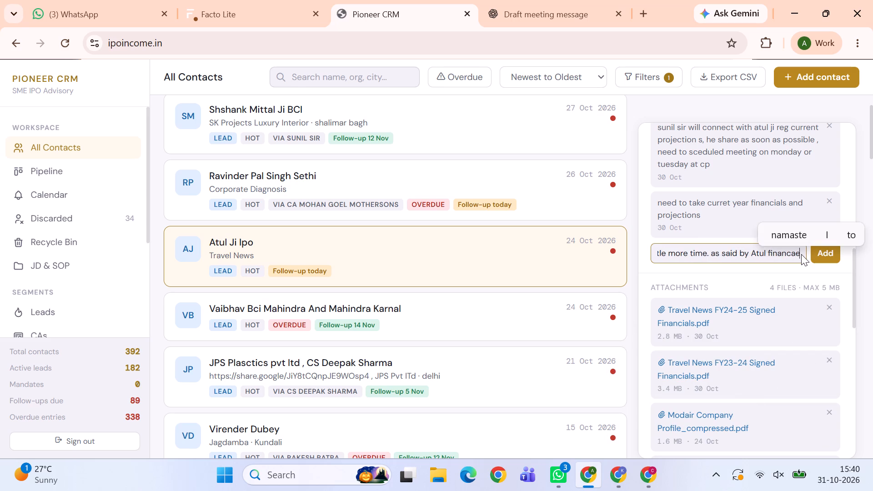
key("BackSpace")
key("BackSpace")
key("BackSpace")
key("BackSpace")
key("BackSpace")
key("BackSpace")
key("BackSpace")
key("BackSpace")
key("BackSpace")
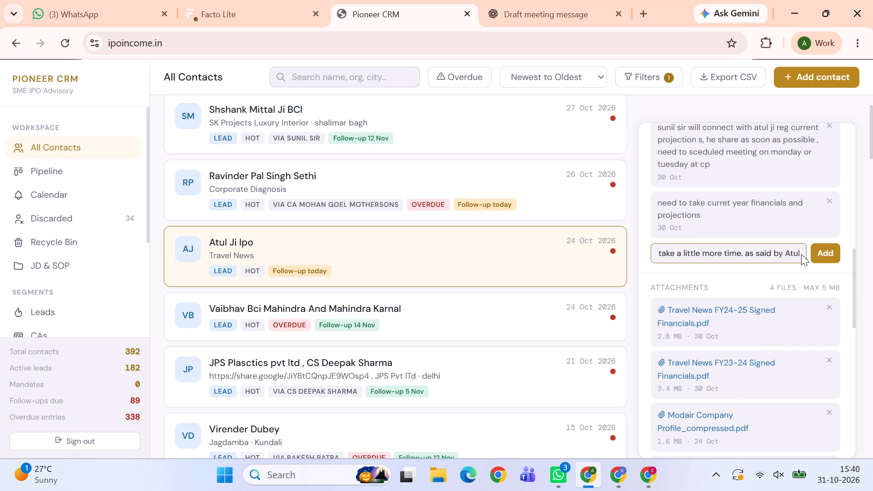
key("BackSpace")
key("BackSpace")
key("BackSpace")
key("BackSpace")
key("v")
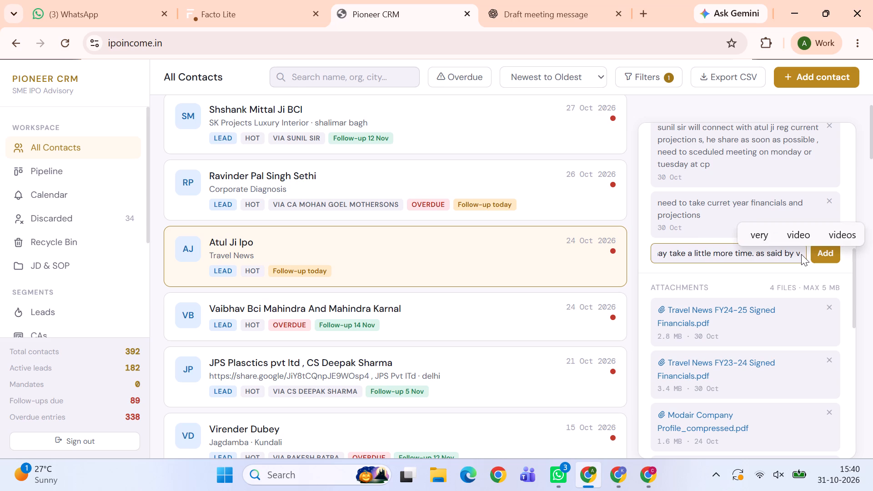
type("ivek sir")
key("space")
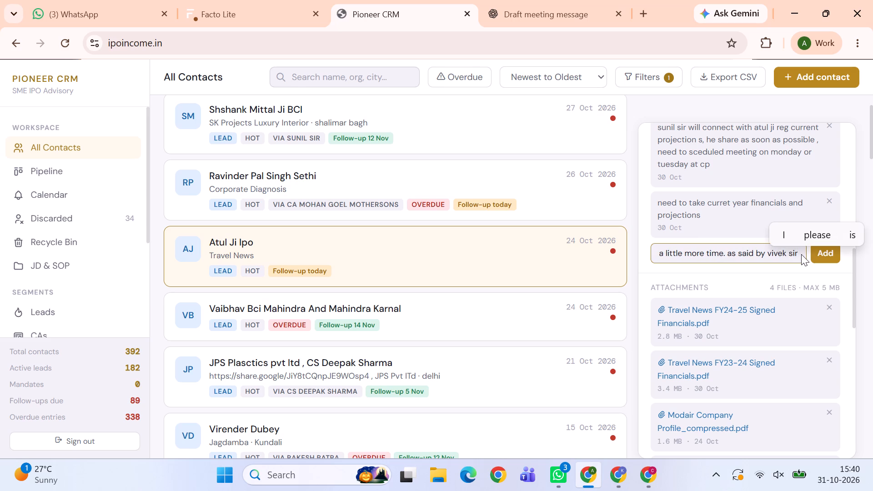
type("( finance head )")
left_click(736, 290)
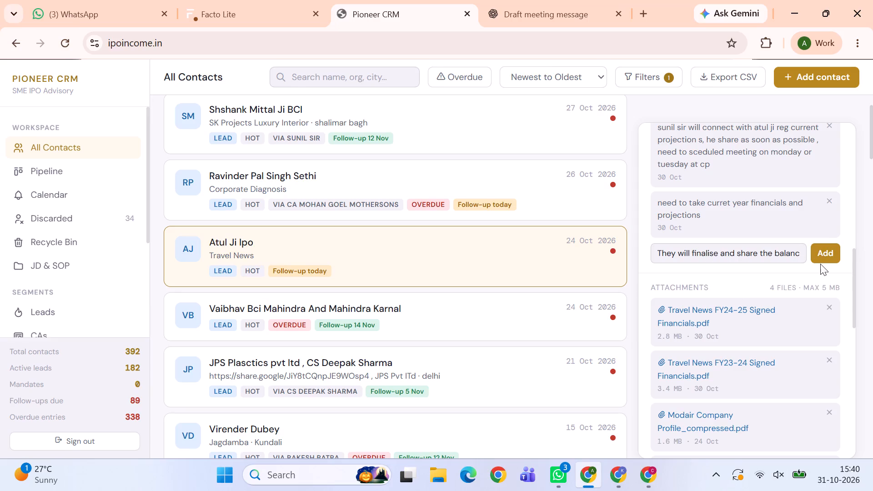
left_click(821, 251)
Set the Travel News lead's follow-up date to 05-11-2026 and update the contact.
scroll(759, 206, "up", 4)
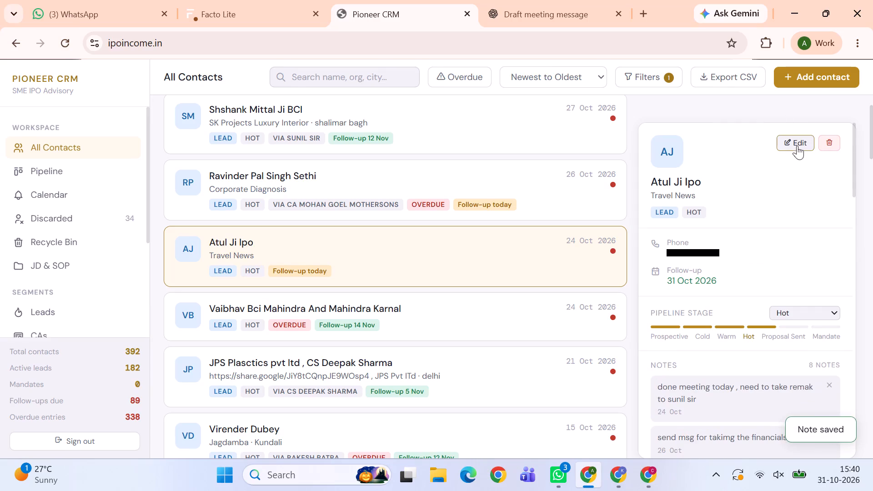
left_click(797, 145)
left_click(436, 328)
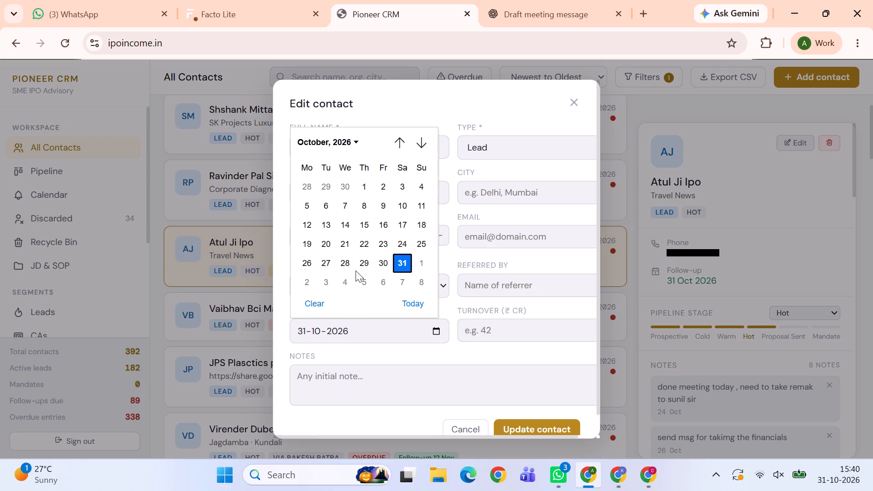
left_click(370, 281)
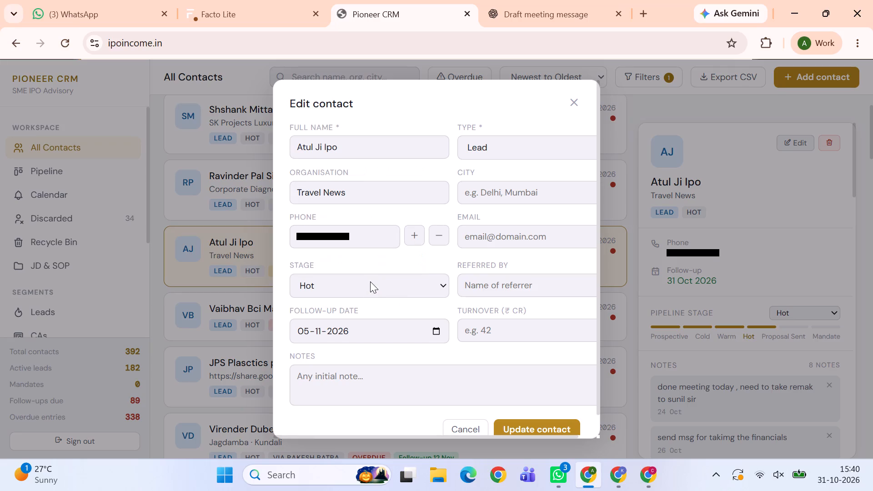
left_click(529, 423)
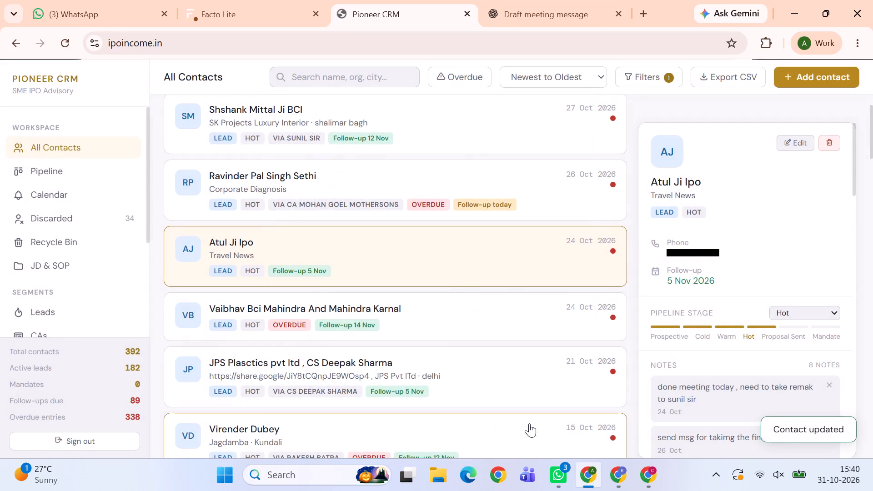
Open the Corporate Diagnosis lead and review its recent notes.
scroll(523, 274, "up", 2)
left_click(577, 244)
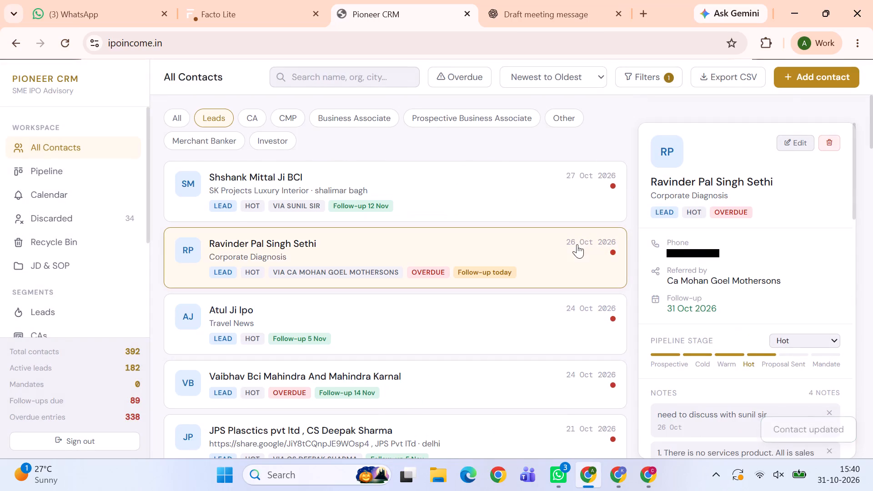
scroll(735, 289, "down", 3)
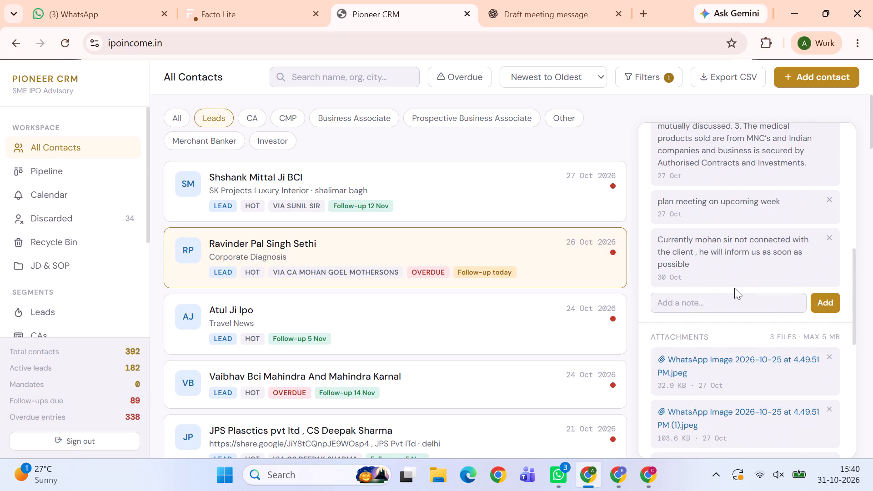
scroll(773, 261, "up", 2)
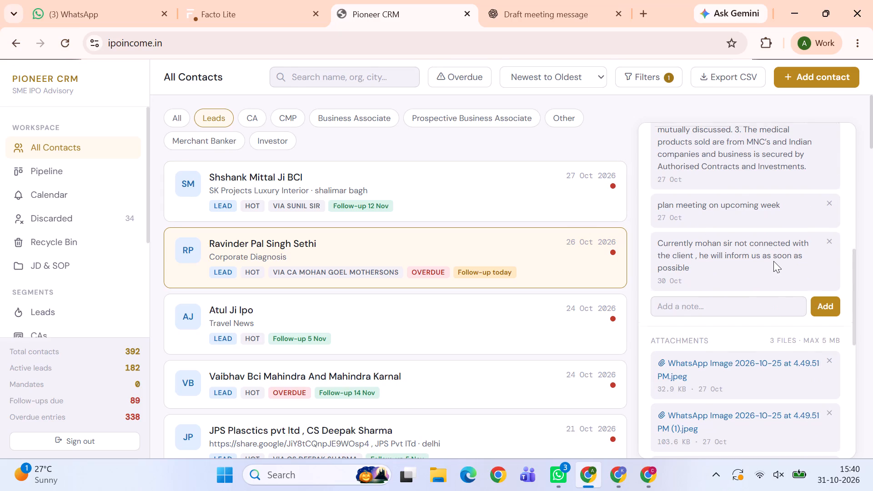
Set the Corporate Diagnosis lead's follow-up date to 03-11-2026 and update the contact.
scroll(773, 261, "up", 1)
left_click(794, 141)
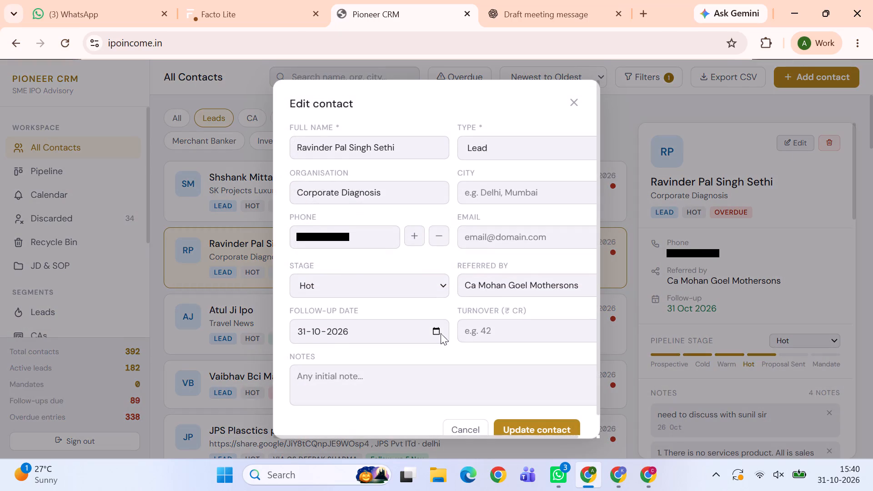
left_click(432, 327)
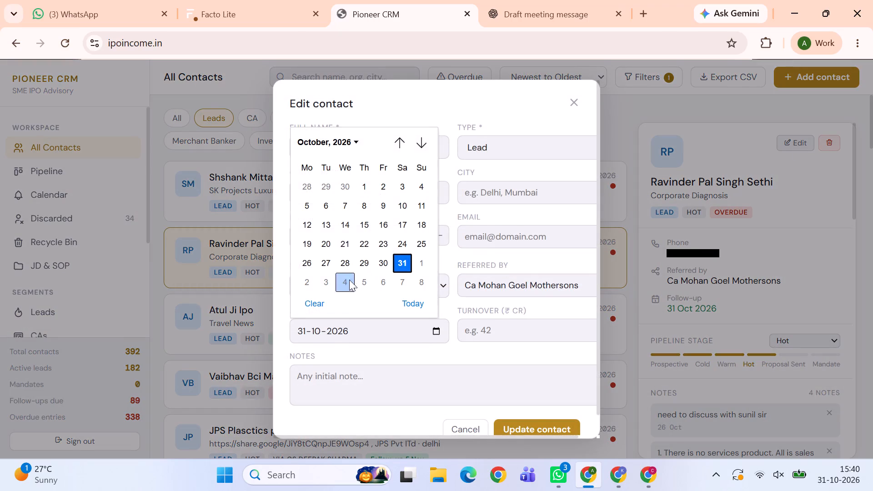
left_click(328, 283)
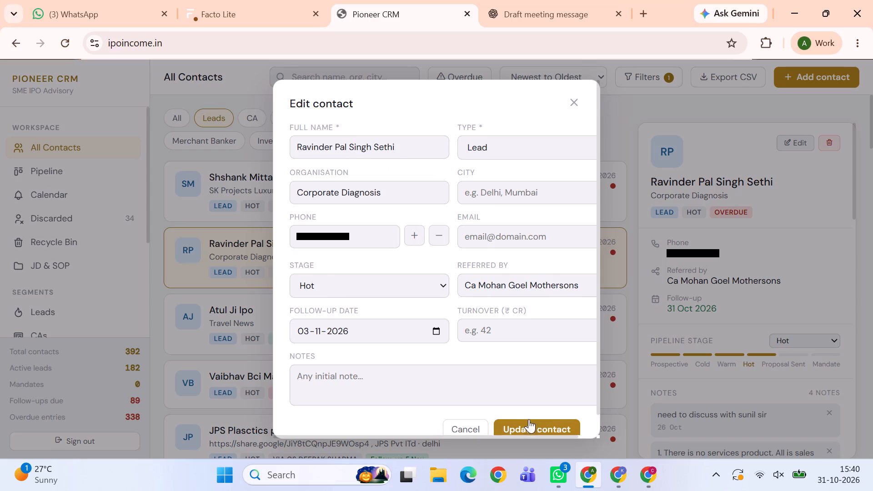
left_click(529, 422)
Check the remaining hot leads' follow-ups and change the leads list's stage filter from Hot to Warm.
scroll(498, 235, "down", 3)
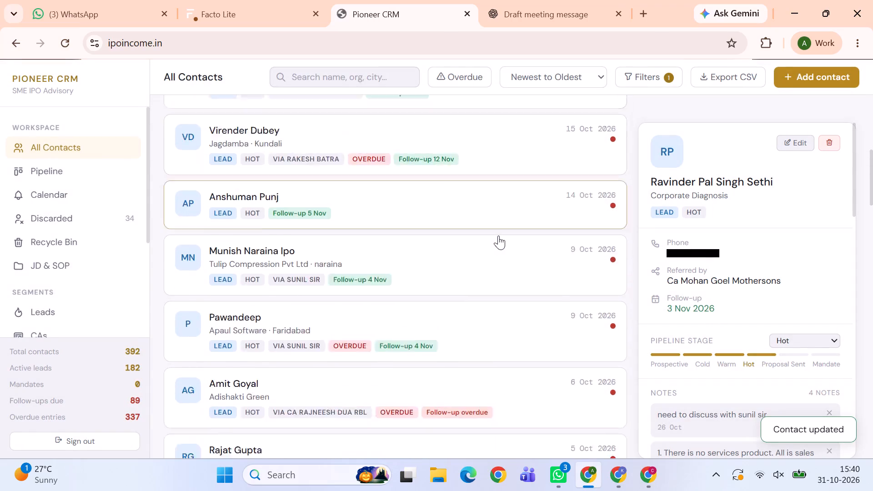
scroll(498, 235, "down", 6)
scroll(521, 221, "up", 7)
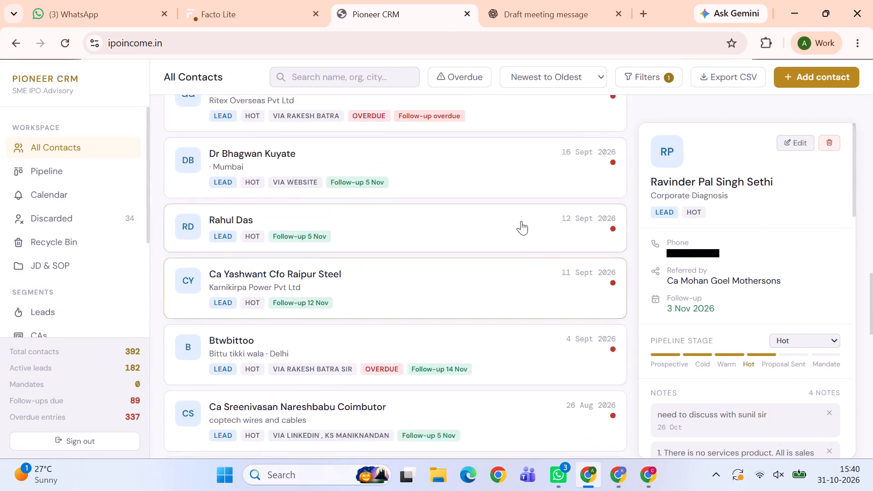
scroll(521, 221, "up", 2)
left_click(648, 78)
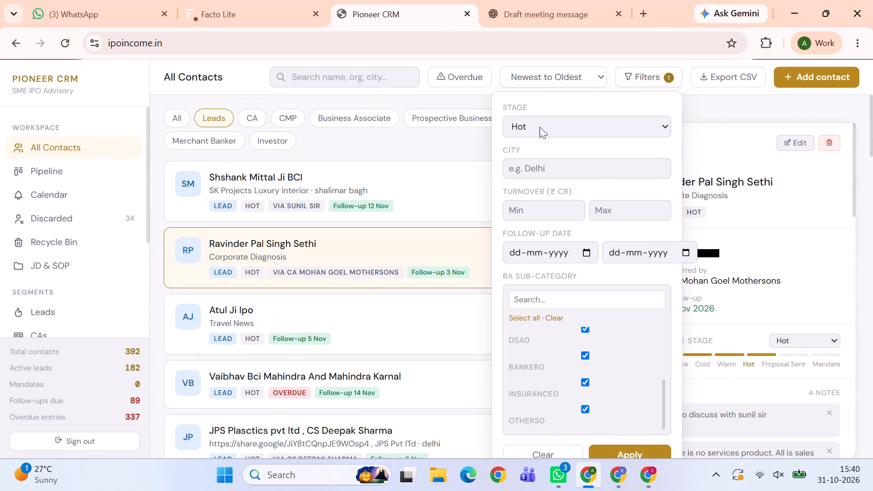
left_click(540, 127)
left_click(537, 198)
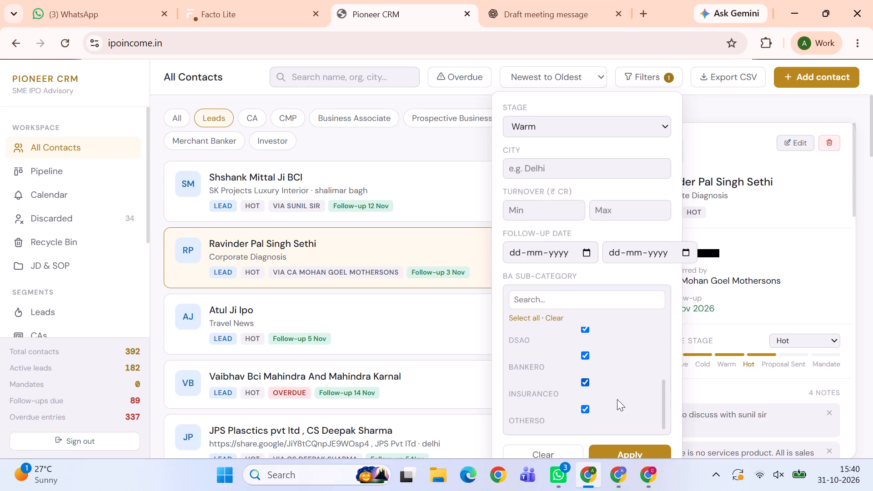
scroll(617, 399, "down", 3)
left_click(632, 447)
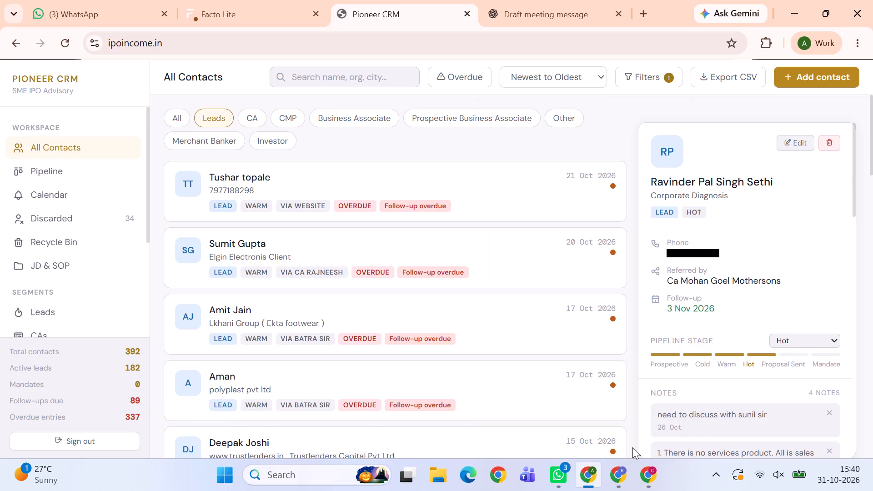
Look through the warm leads list for entries with due or overdue follow-ups.
scroll(492, 337, "down", 7)
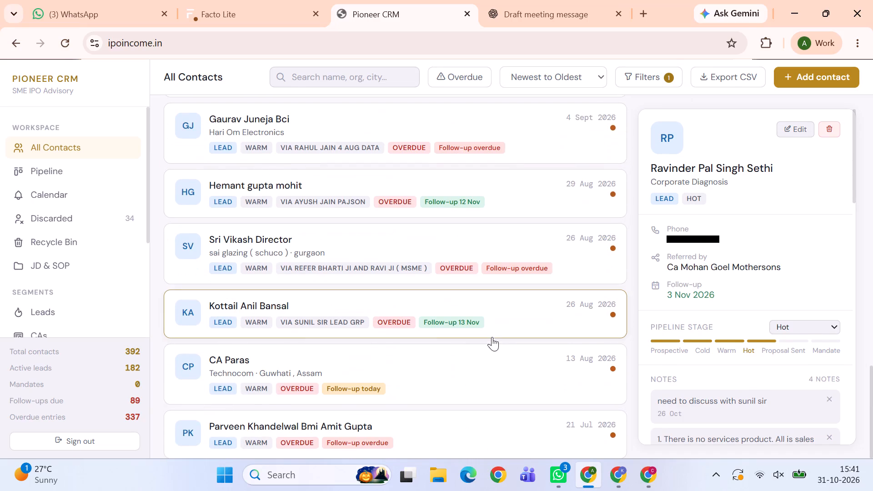
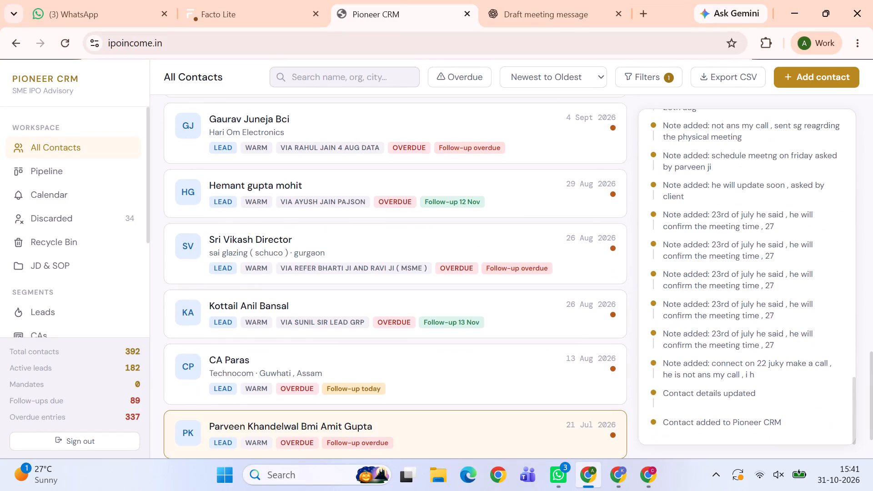
Check the recent notes of the selected warm lead dated 21 Jul 2026, set its follow-up date to 04-11-2026 and update the contact.
scroll(722, 350, "up", 4)
scroll(762, 289, "up", 4)
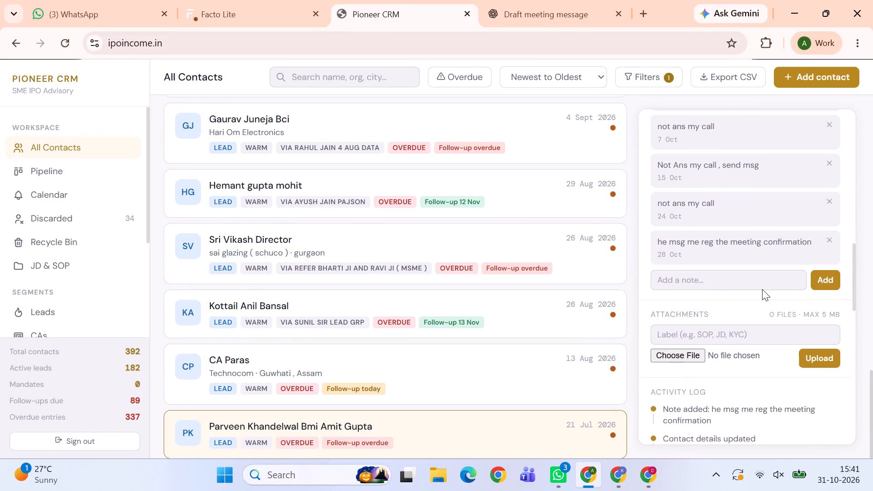
scroll(553, 311, "down", 3)
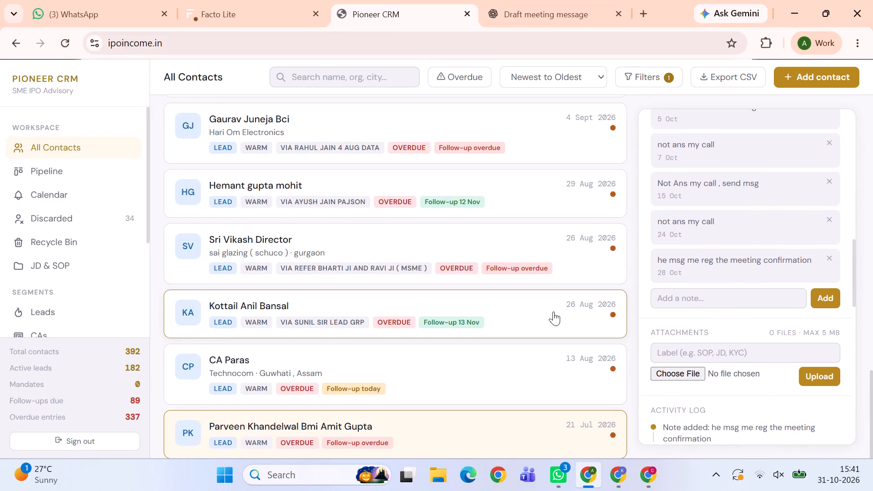
scroll(725, 270, "up", 5)
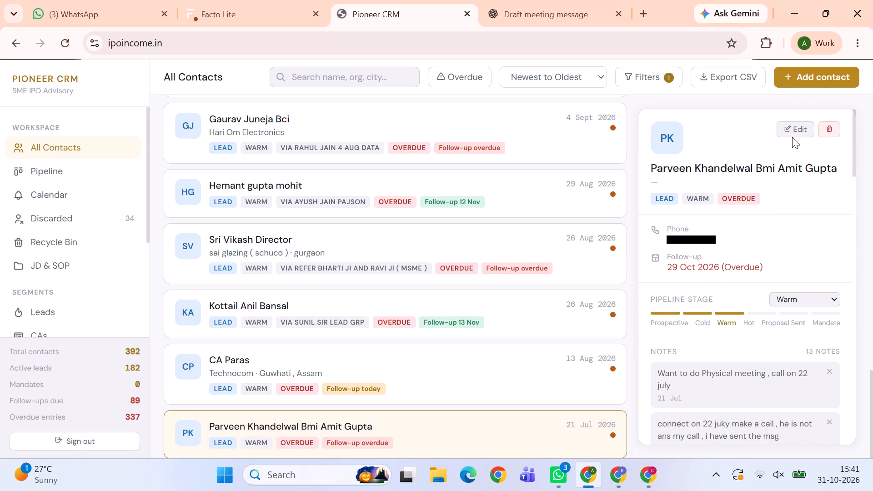
left_click(798, 130)
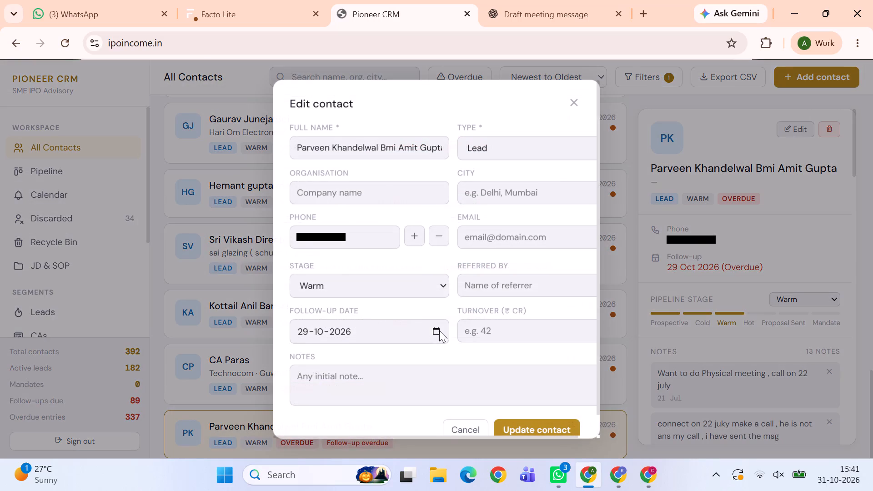
left_click(440, 331)
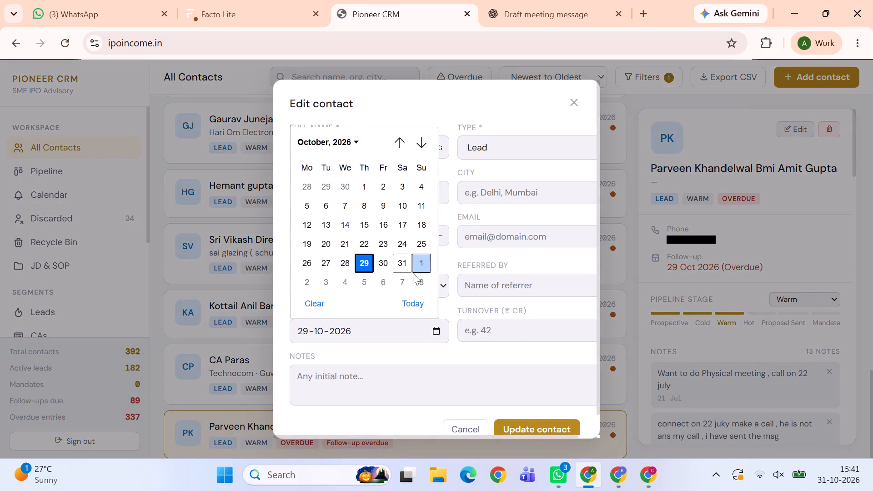
left_click(350, 283)
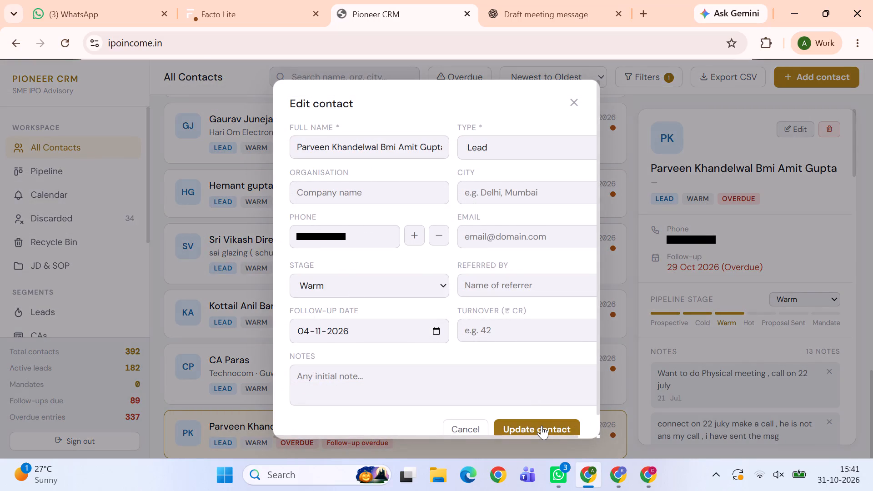
left_click(542, 426)
Review the latest notes and activity log of the same 21 Jul 2026 warm lead.
scroll(701, 340, "down", 3)
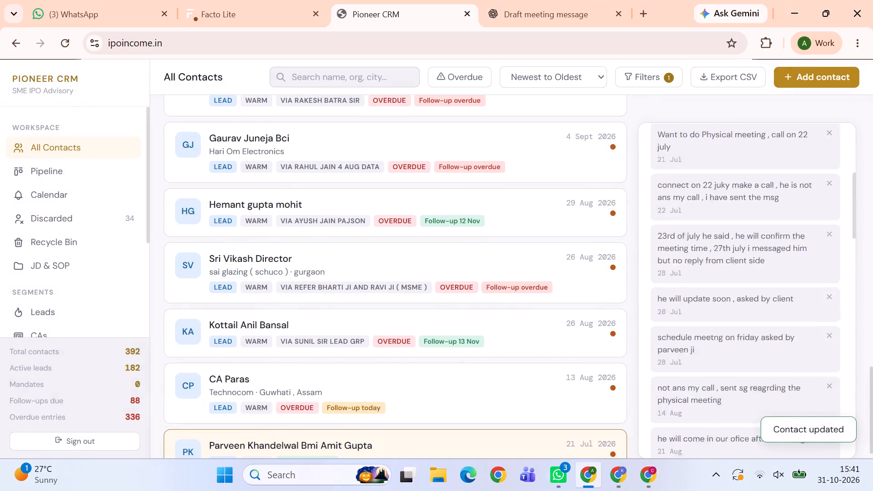
scroll(701, 340, "down", 7)
scroll(701, 340, "up", 4)
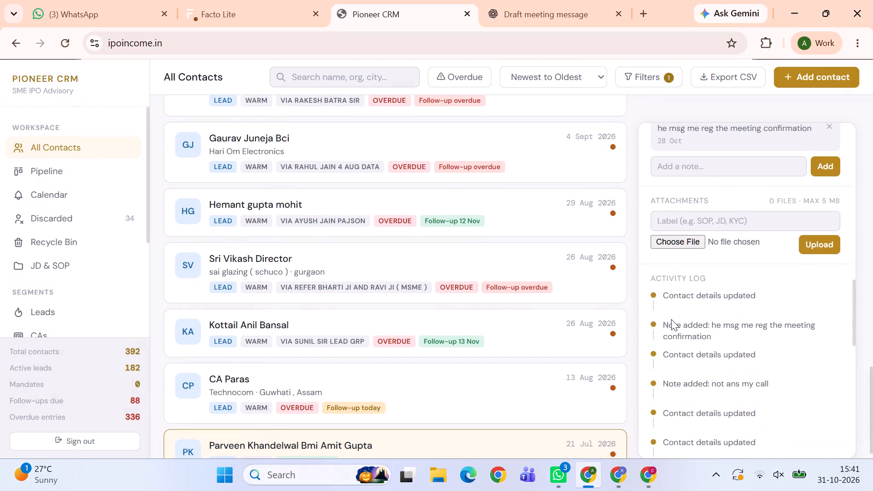
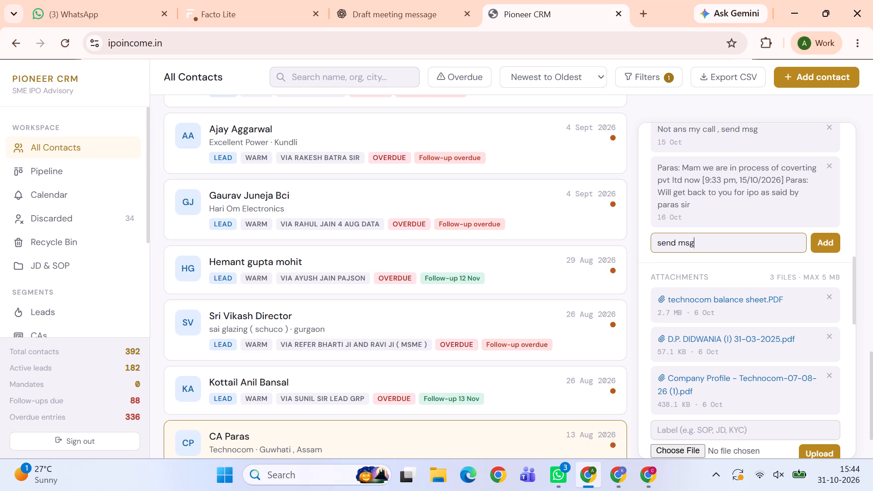
key("ctrl+v")
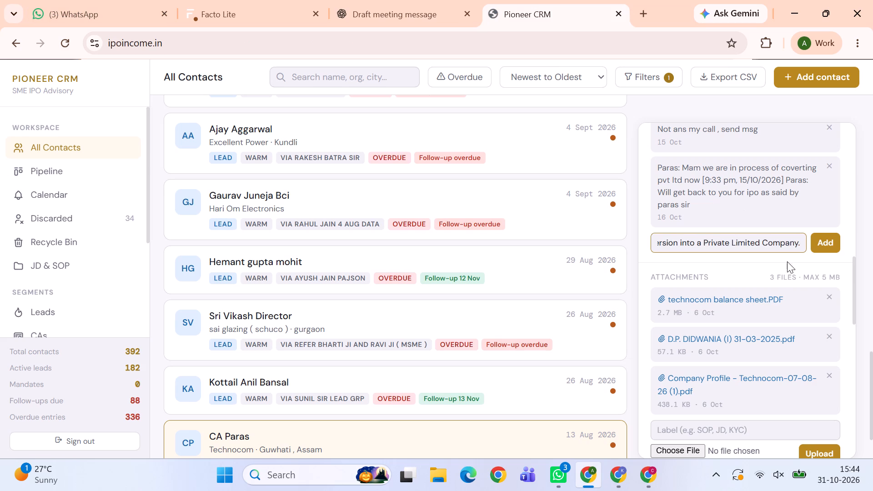
Remove "status" from the drafted Technocom note, append "msg drop" and add the note to the contact.
scroll(743, 245, "right", 6)
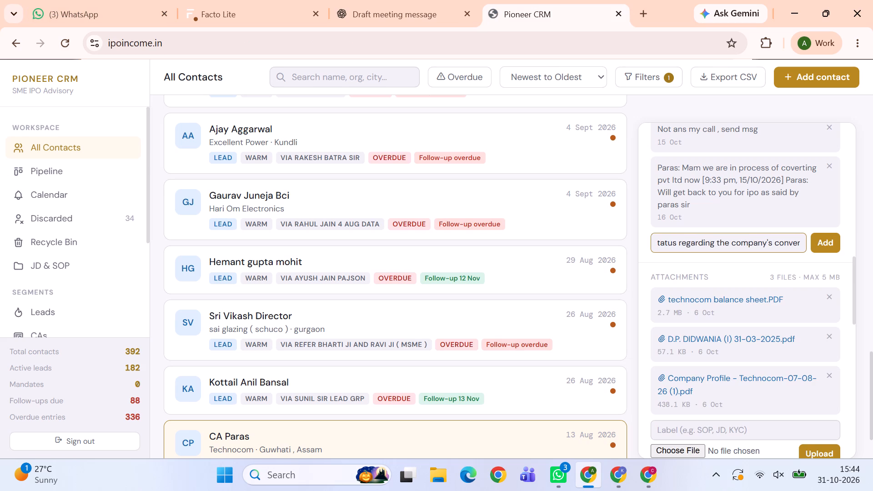
left_click(723, 242)
key("Left")
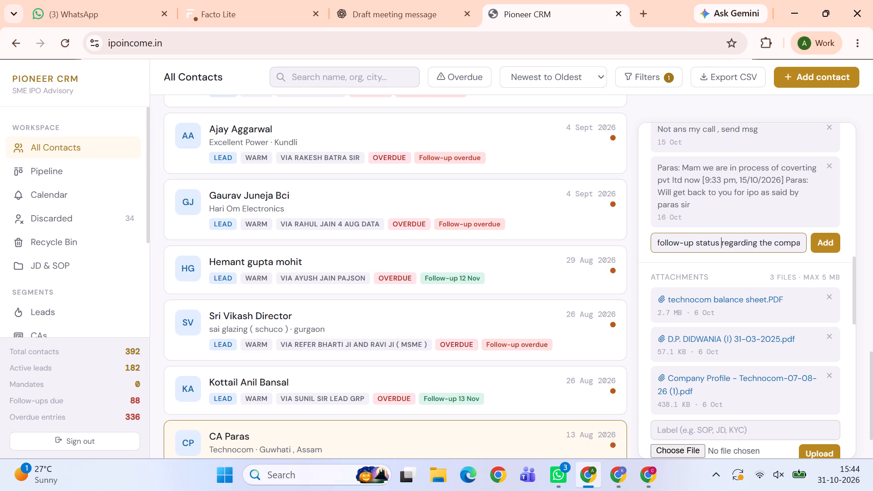
key("BackSpace")
key("BackSpace")
key("BackSpace")
key("BackSpace")
key("BackSpace")
key("BackSpace")
key("BackSpace")
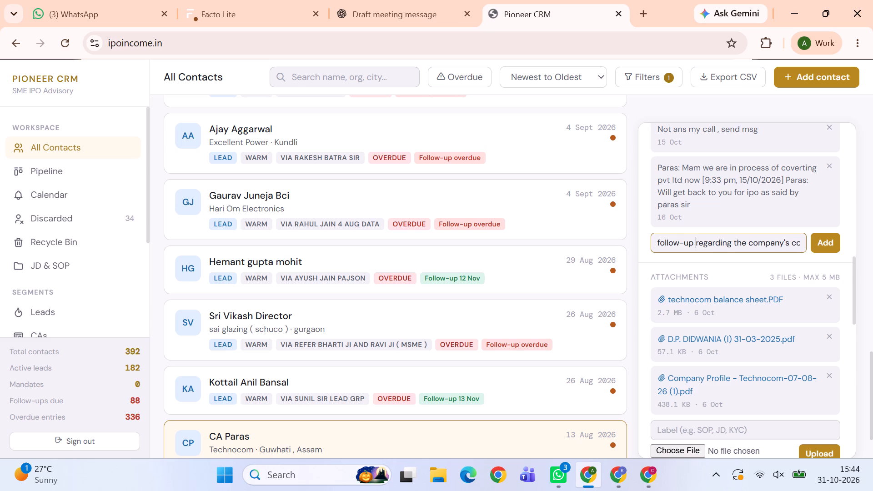
scroll(799, 238, "left", 5)
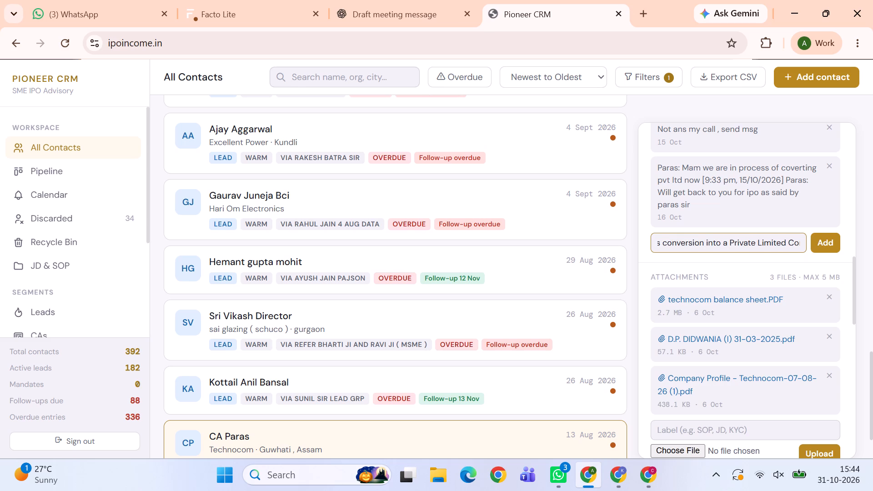
left_click(801, 239)
key("space")
type("a")
key("BackSpace")
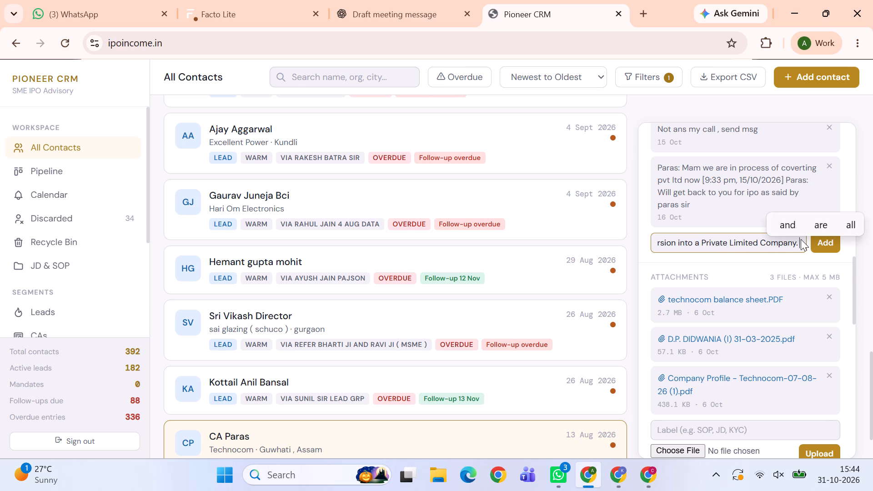
type("msg drop")
key("space")
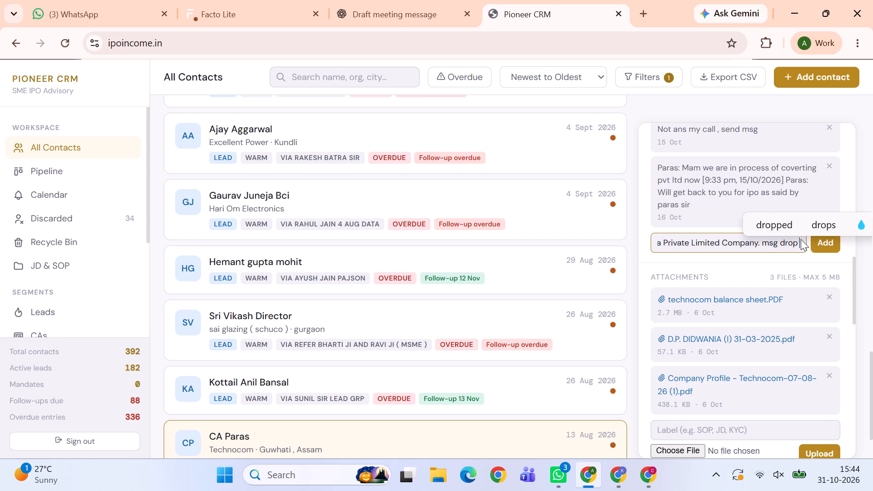
left_click(748, 283)
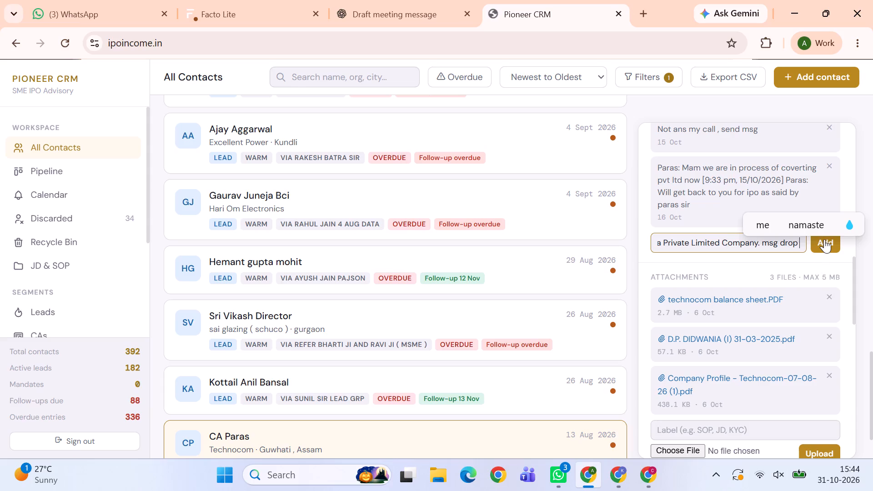
left_click(824, 239)
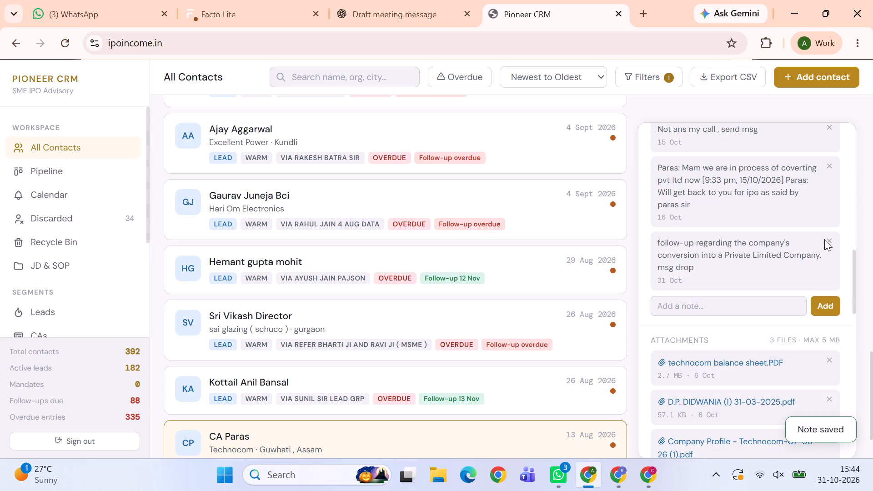
Set the Technocom lead's follow-up date to 05-11-2026 and update the contact.
scroll(703, 271, "up", 5)
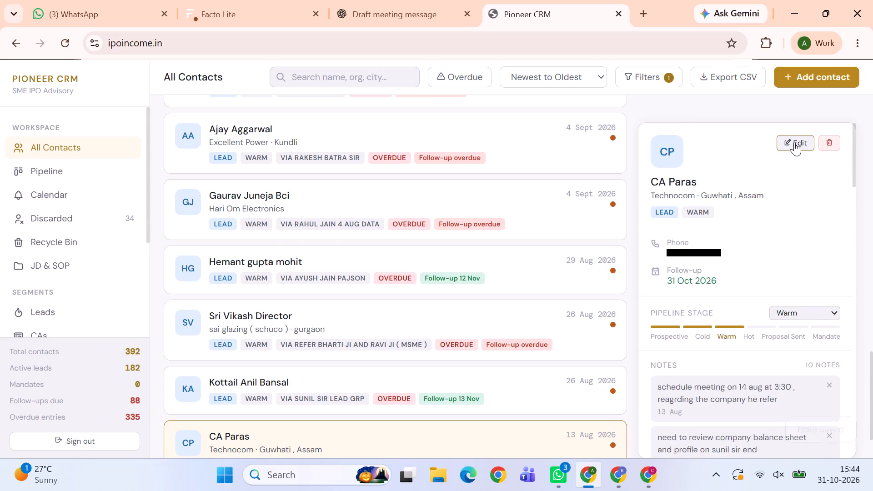
left_click(794, 142)
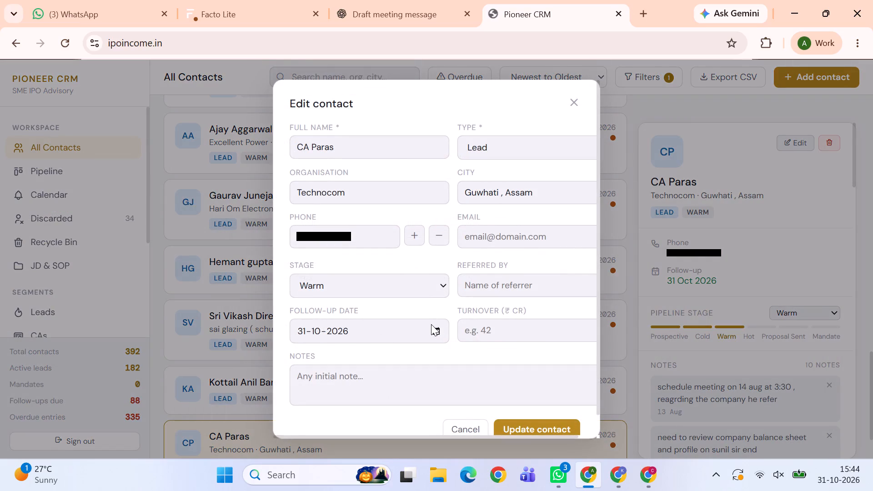
left_click(432, 325)
left_click(436, 329)
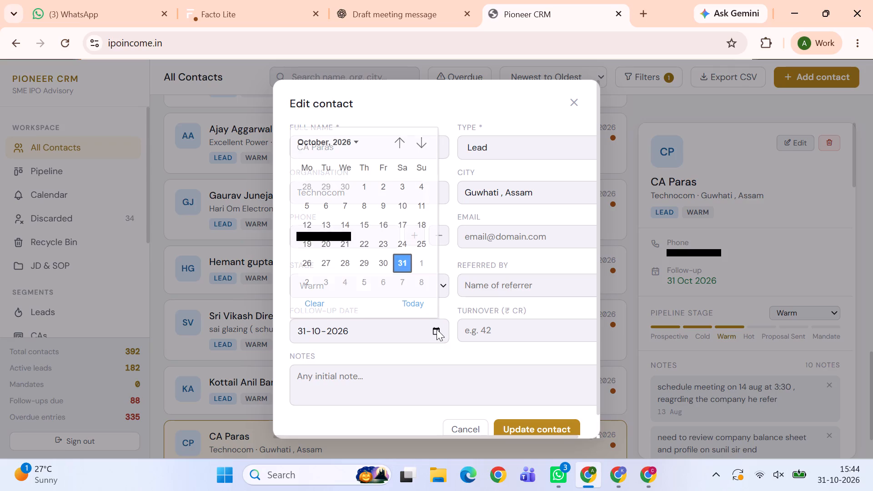
left_click(369, 277)
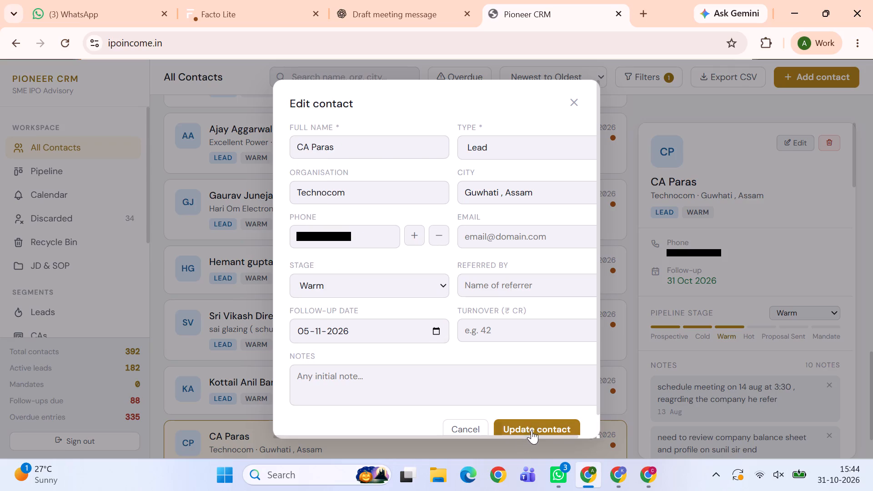
left_click(532, 427)
Open the warm lead referred via Sunil Sir Lead Grp and review its recent notes.
scroll(448, 384, "down", 3)
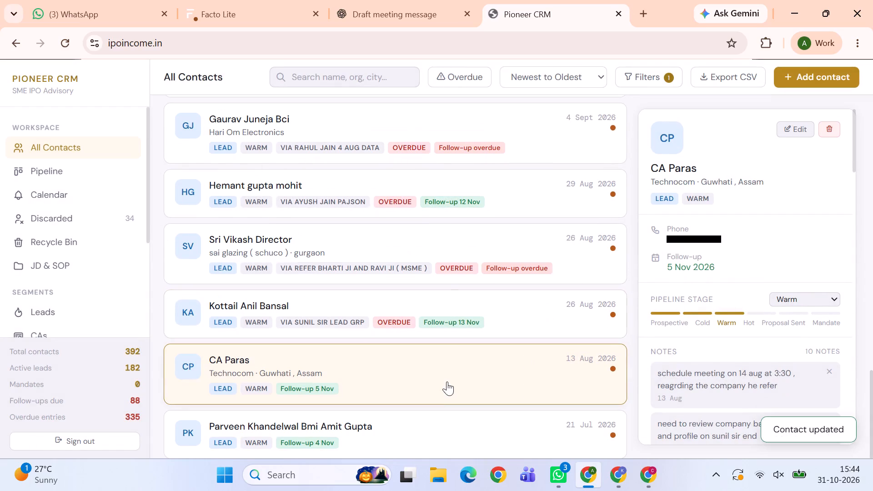
left_click(522, 308)
scroll(756, 347, "down", 4)
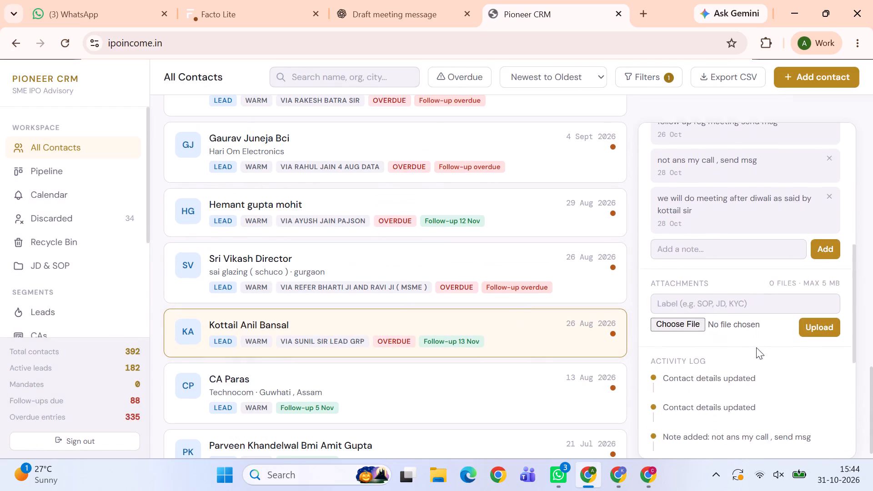
scroll(702, 264, "up", 1)
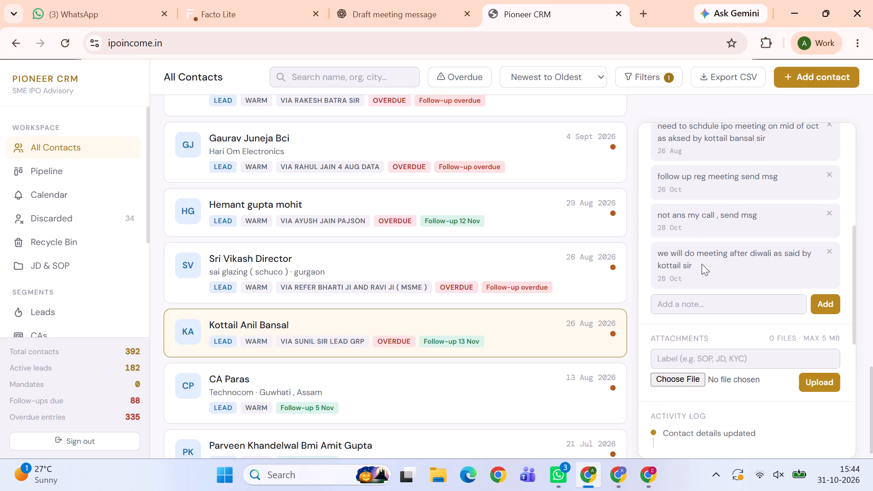
Review the notes of the sai glazing (schuco) lead and of the warm lead with the 12 Nov follow-up.
left_click(562, 266)
scroll(717, 266, "down", 1)
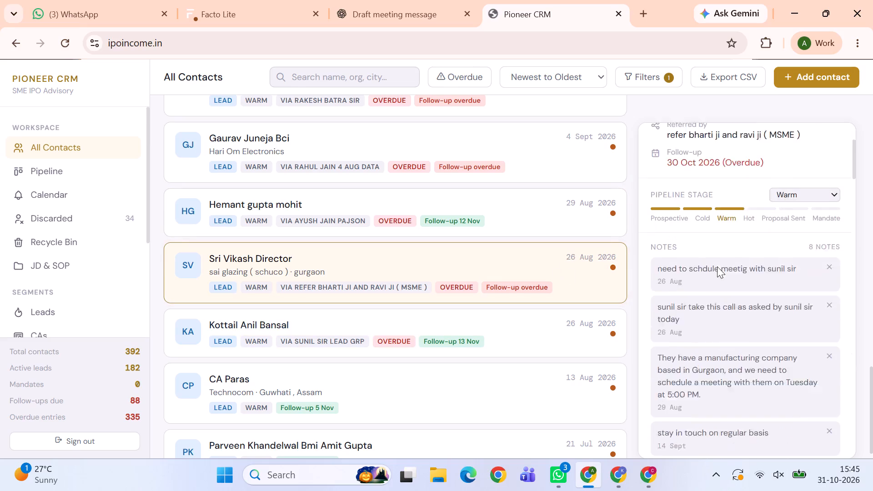
scroll(717, 266, "down", 5)
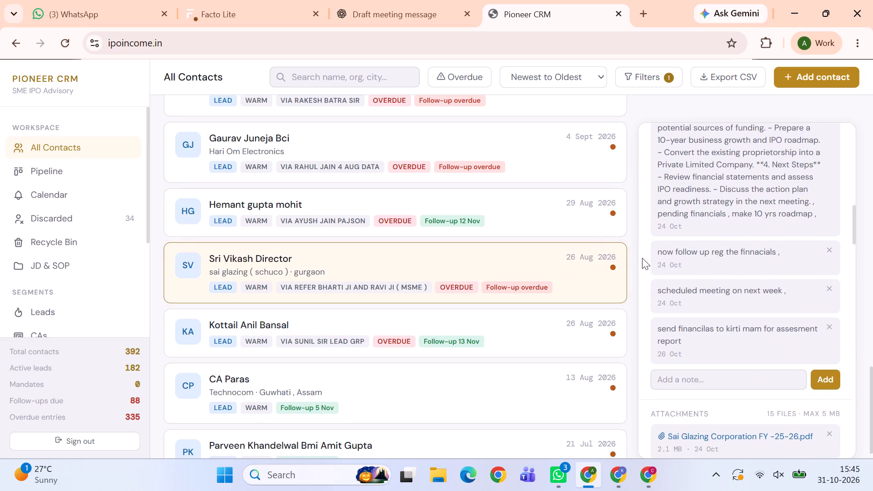
left_click(581, 220)
scroll(734, 333, "down", 3)
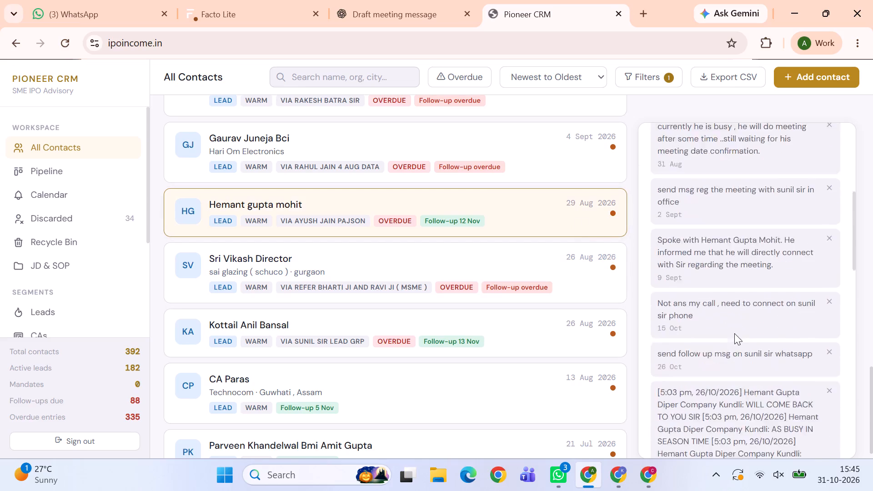
scroll(734, 333, "down", 3)
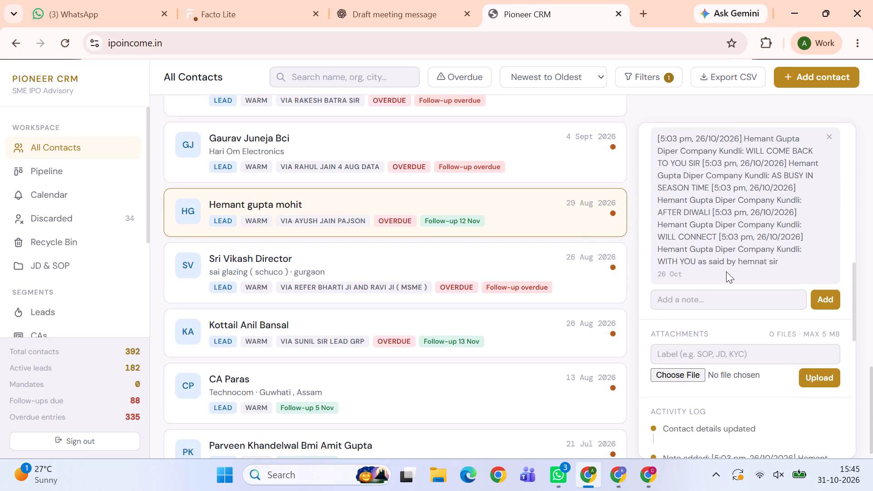
Open the Hari Om Electronics lead, check its notes and draft a new note reading "after diwali we will connect".
left_click(577, 145)
scroll(769, 276, "down", 2)
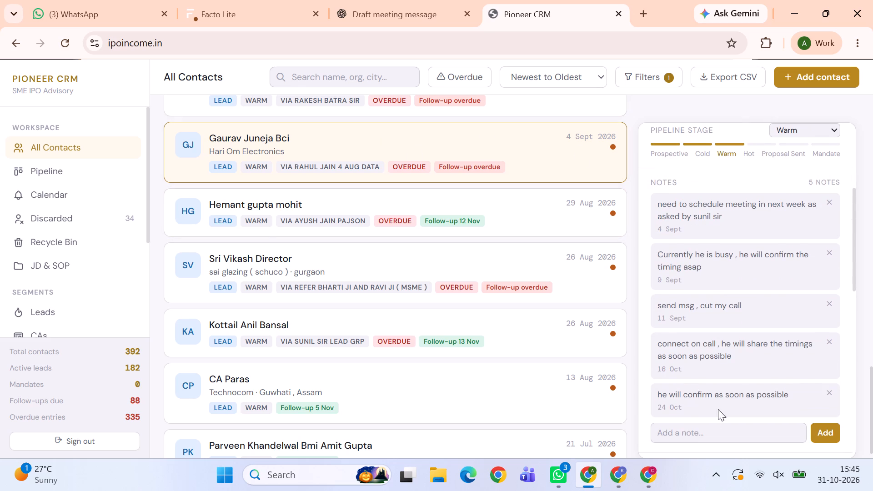
left_click(700, 431)
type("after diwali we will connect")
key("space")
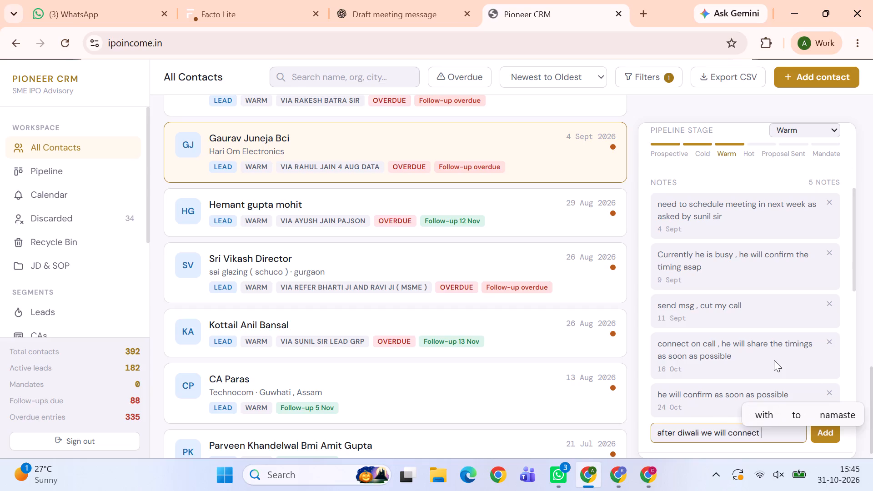
left_click(774, 360)
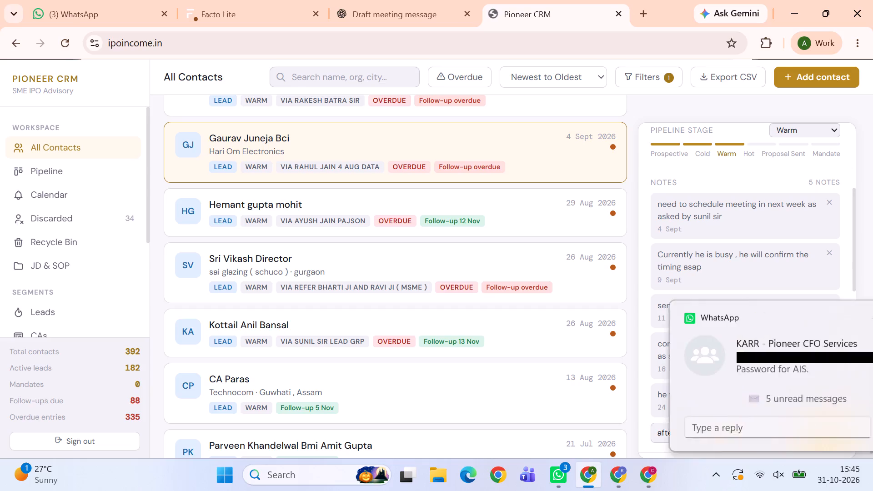
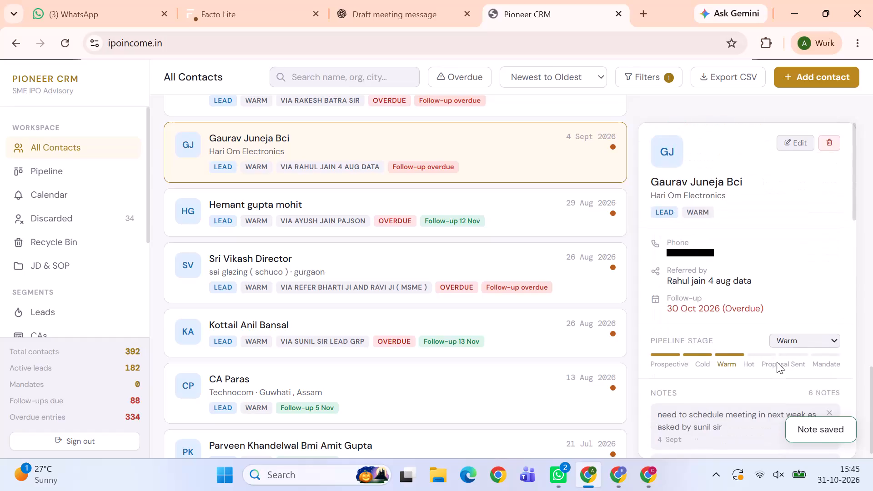
Set the Hari Om Electronics lead's follow-up date to 06-11-2026 and update the contact.
left_click(801, 141)
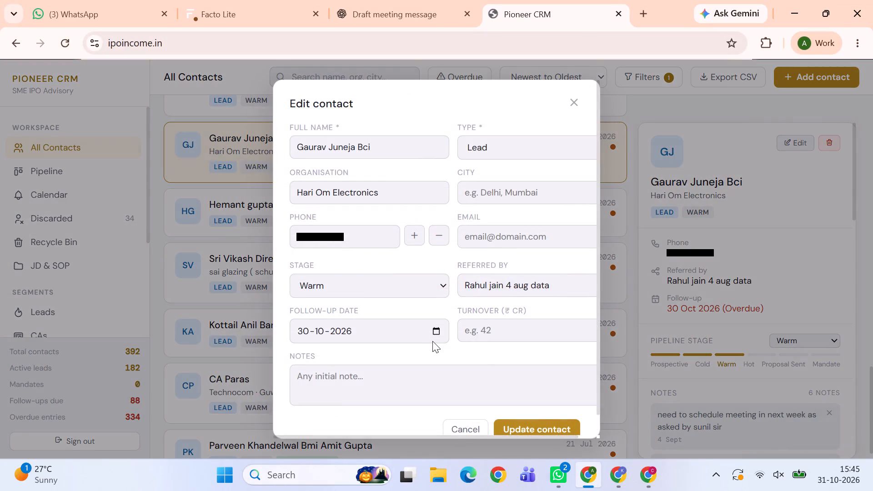
left_click(436, 334)
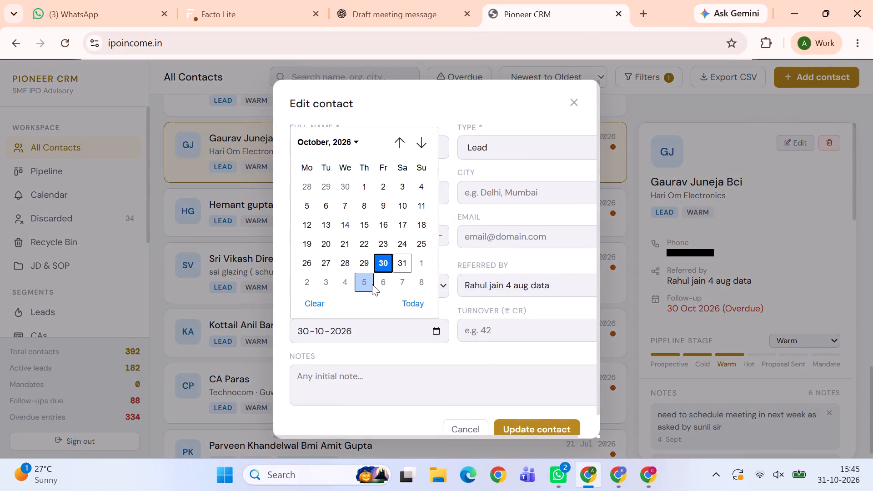
left_click(377, 278)
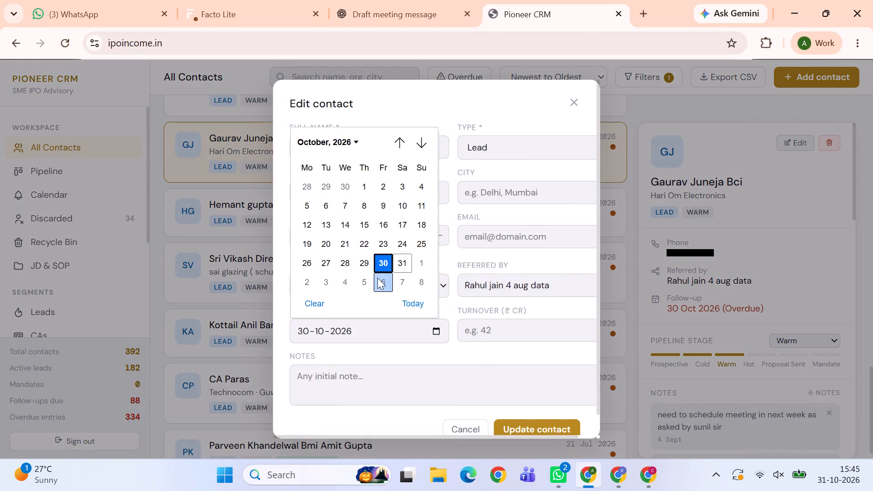
left_click(503, 425)
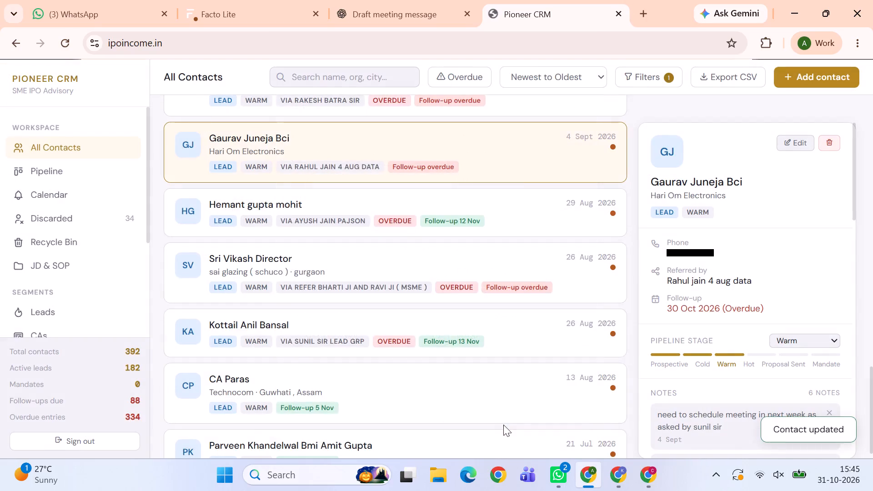
Look through the neighbouring warm leads, including Excellent Power and I D Shah and Co, and review the Sundaram Chains lead's notes.
scroll(469, 257, "up", 1)
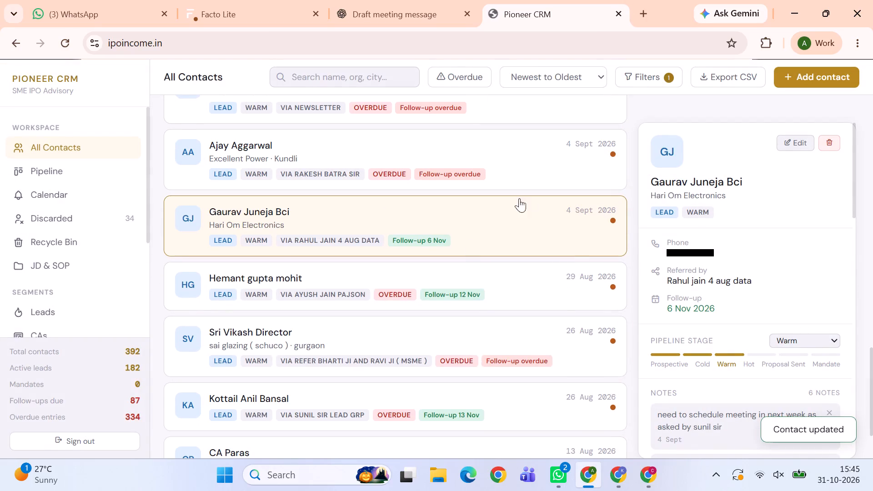
left_click(536, 290)
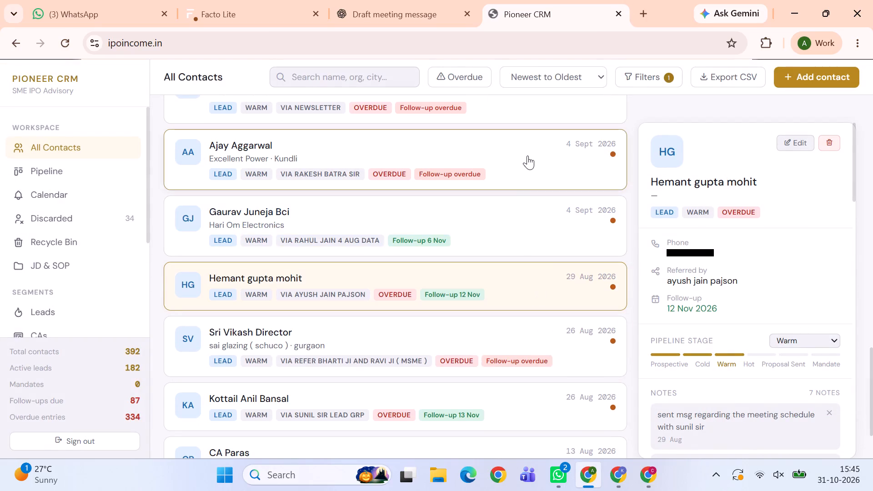
left_click(527, 155)
scroll(485, 192, "up", 2)
left_click(519, 249)
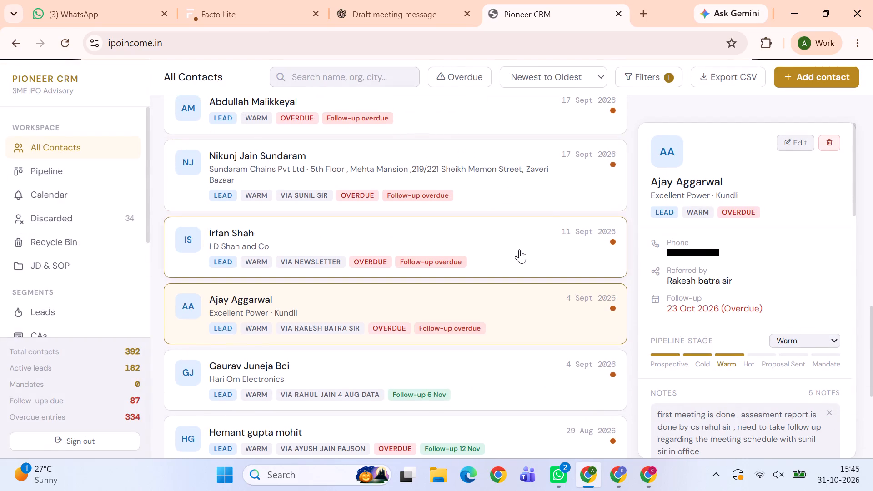
left_click(570, 185)
scroll(735, 261, "down", 3)
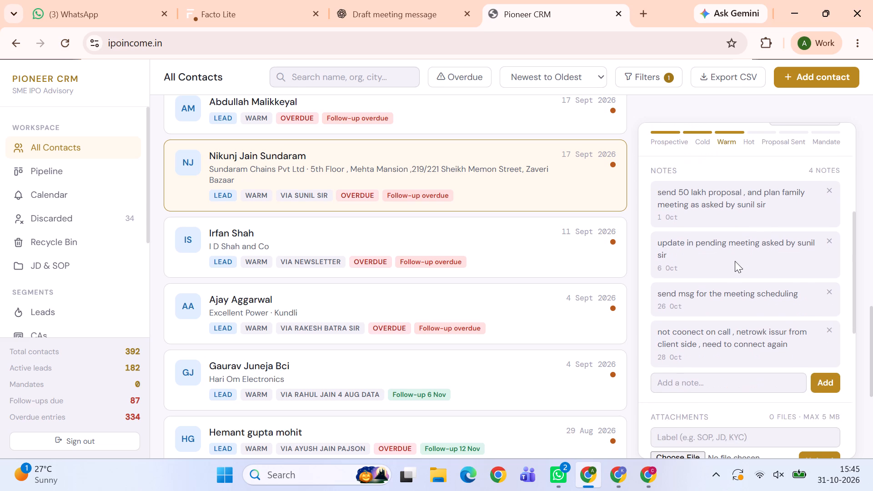
scroll(735, 261, "up", 1)
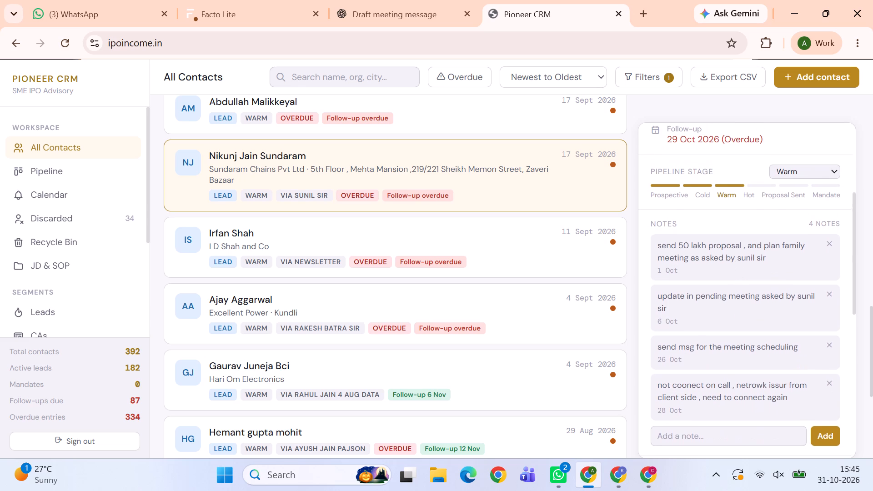
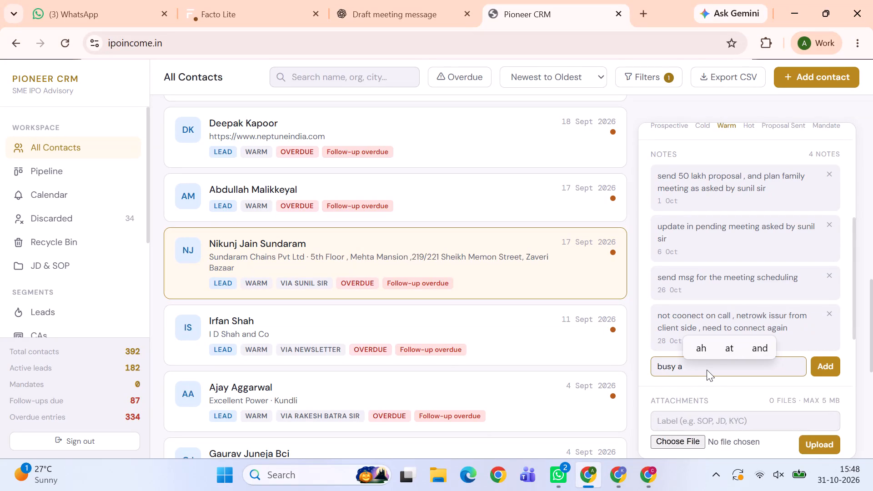
Draft a note on the Sundaram Chains Pvt Ltd lead reading "busy call , need to" connect again, correcting typing errors.
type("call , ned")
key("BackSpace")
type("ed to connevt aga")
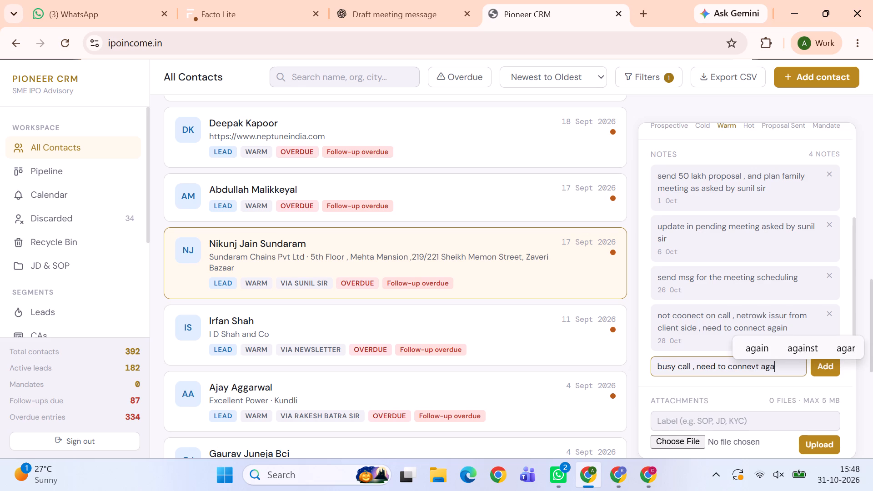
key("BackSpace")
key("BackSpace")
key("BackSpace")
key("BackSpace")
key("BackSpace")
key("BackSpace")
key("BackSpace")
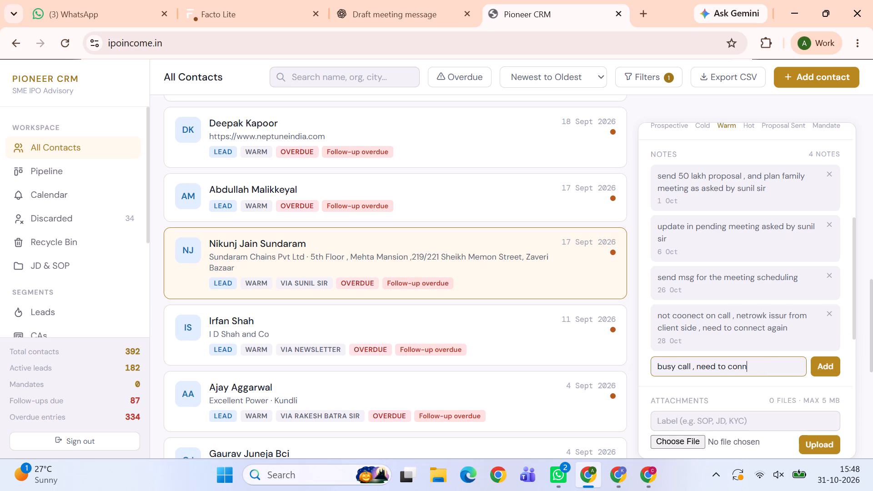
Complete the Sundaram Chains note as "busy call , need to connect again" and add it, keeping only one copy.
type("et")
key("BackSpace")
type("ct again")
key("space")
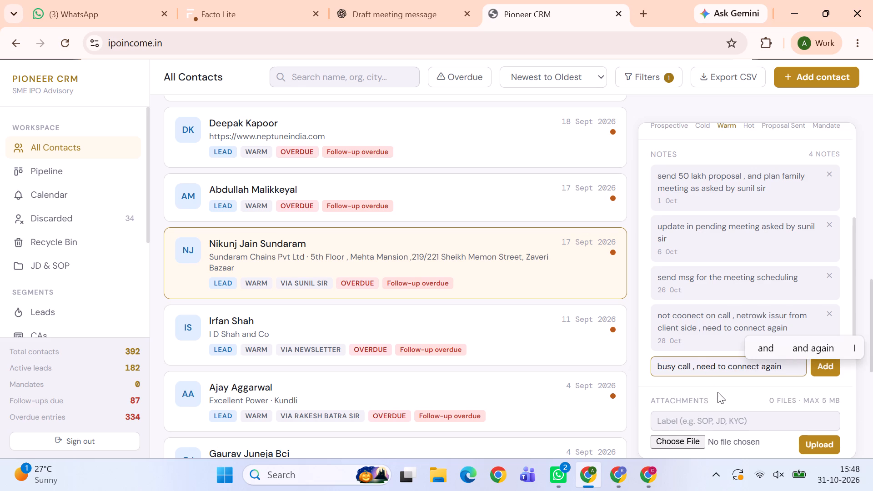
left_click(718, 393)
left_click(831, 364)
left_click(831, 364)
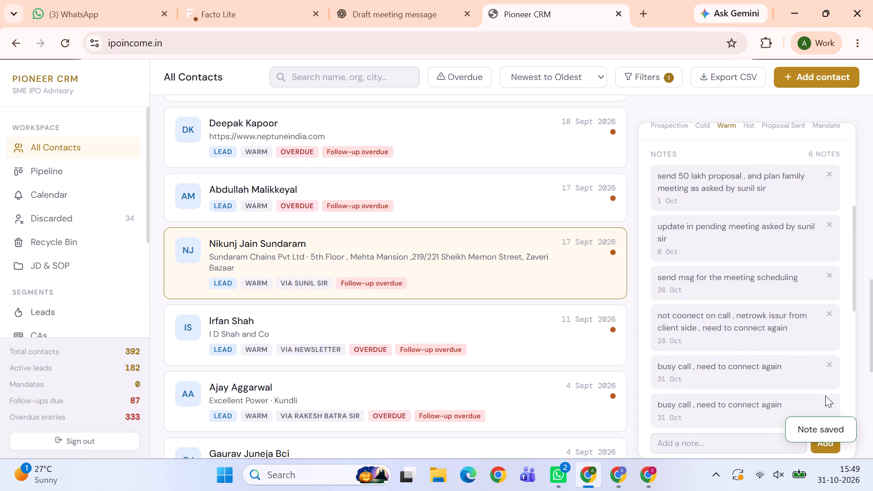
left_click(831, 399)
Set the Sundaram Chains lead's follow-up date to 04-11-2026 and update the contact.
scroll(767, 216, "up", 3)
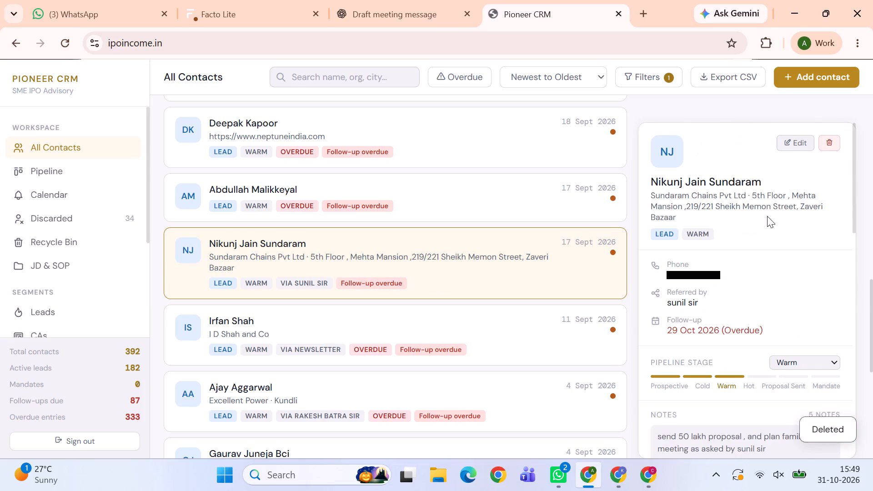
left_click(795, 141)
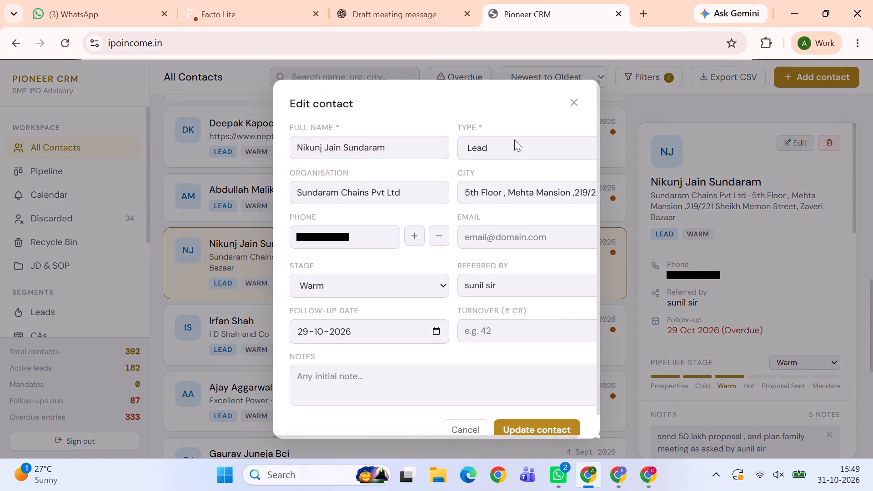
left_click(437, 324)
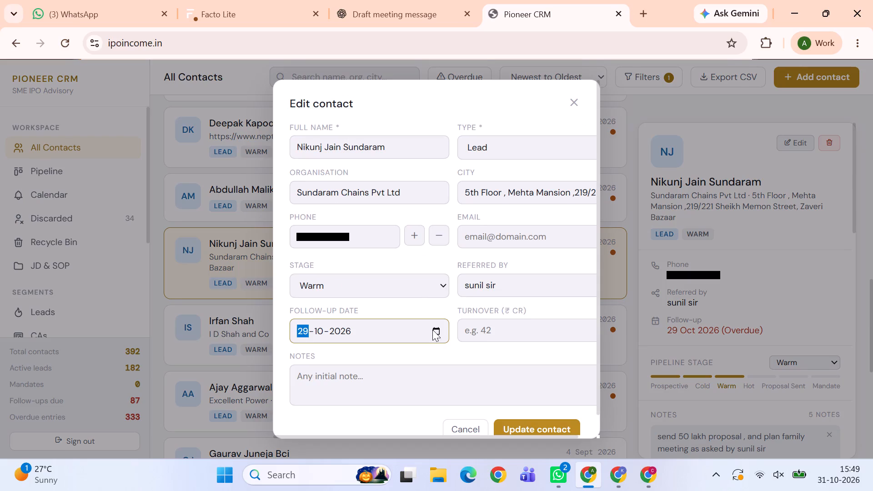
left_click(432, 330)
left_click(352, 278)
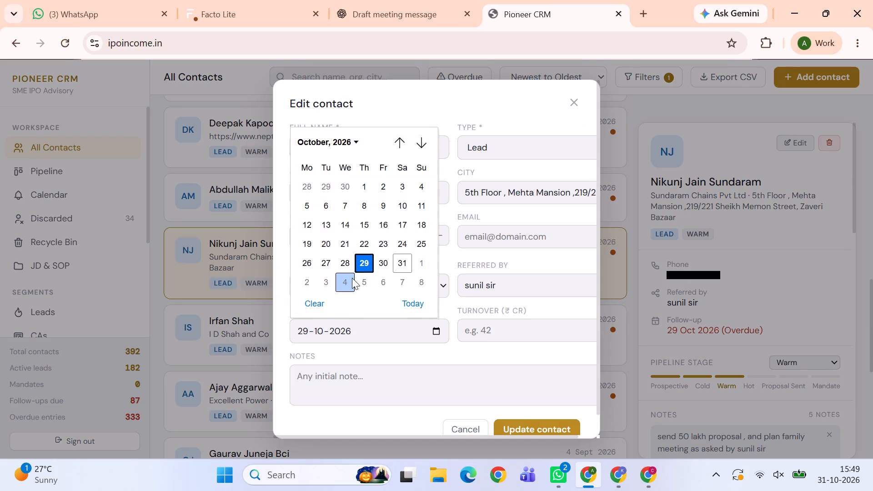
left_click(524, 426)
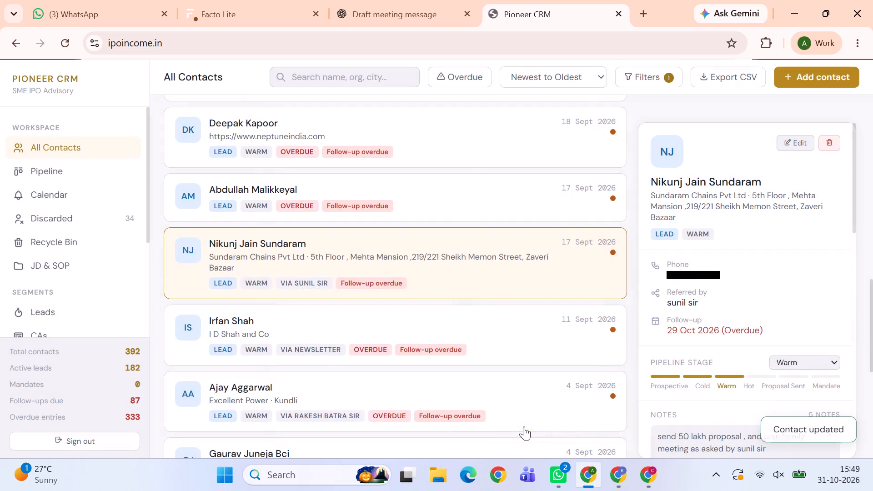
Review the notes of the two overdue warm leads listed just above Sundaram Chains, ending with the neptuneindia.com lead.
left_click(513, 206)
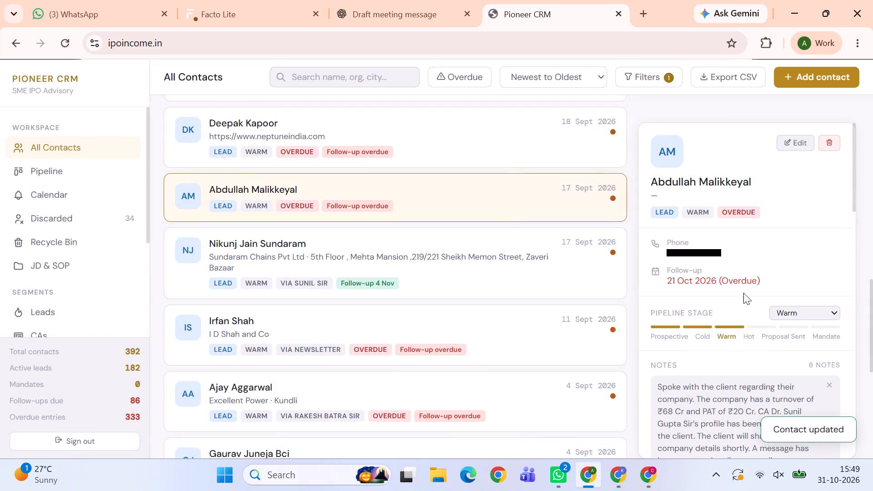
scroll(743, 293, "down", 6)
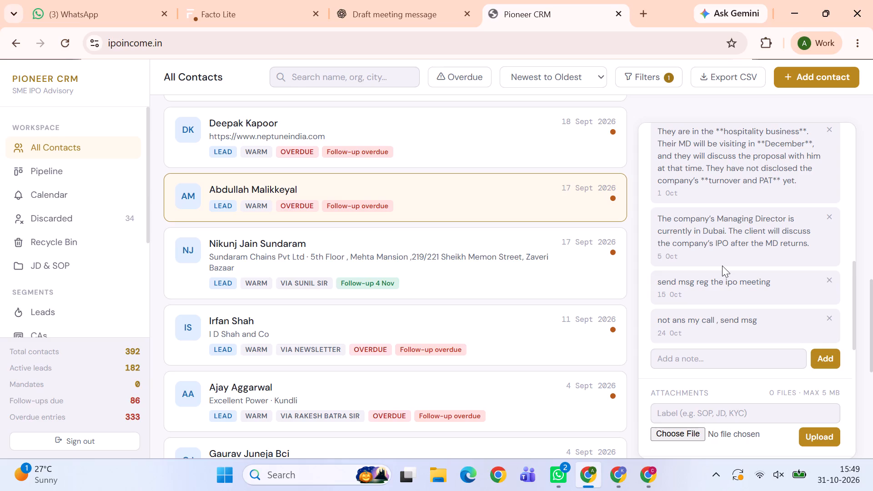
scroll(722, 266, "up", 1)
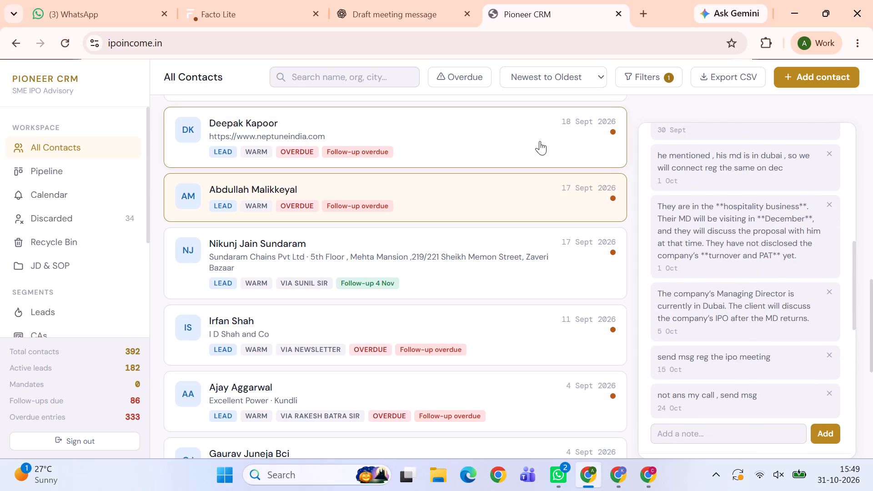
left_click(540, 141)
scroll(728, 274, "down", 2)
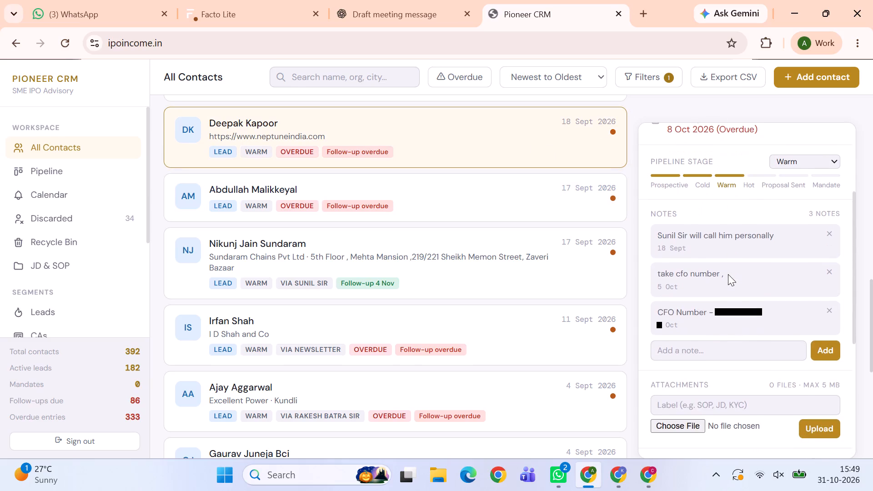
Return to the newest warm leads and review the notes of the website-referred lead and the Elgin Electronis Client lead.
scroll(545, 311, "up", 2)
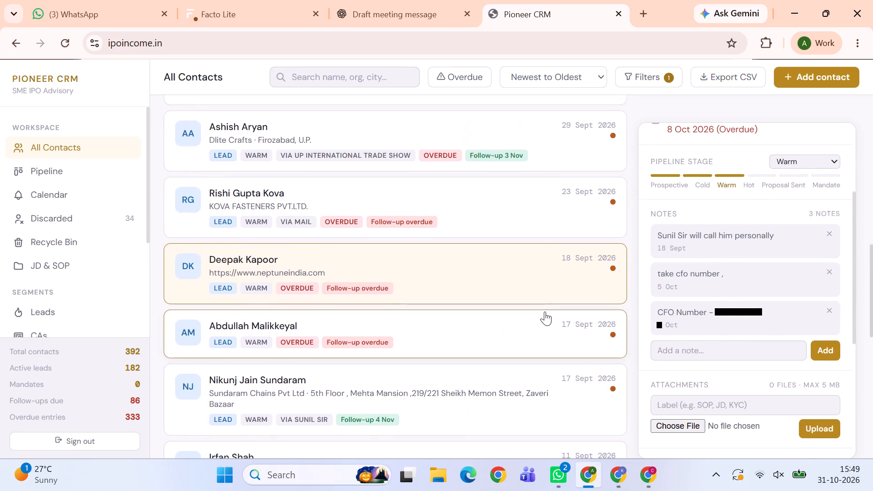
scroll(545, 311, "up", 1)
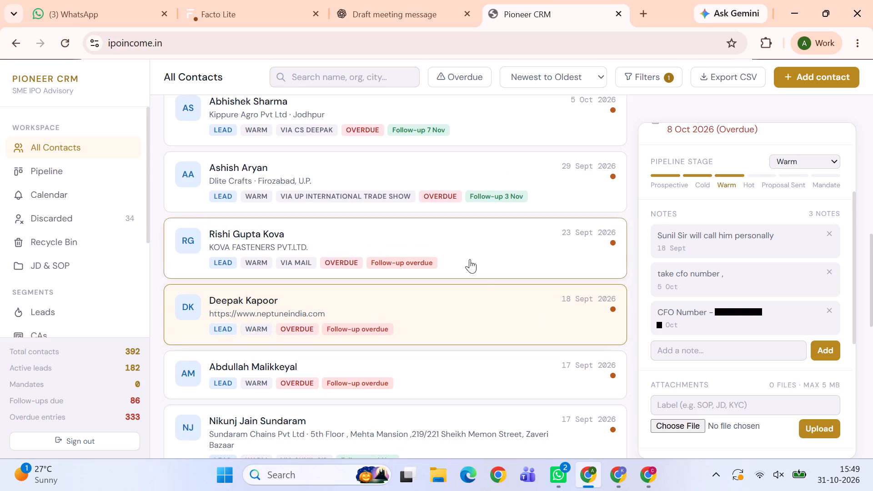
scroll(483, 285, "up", 7)
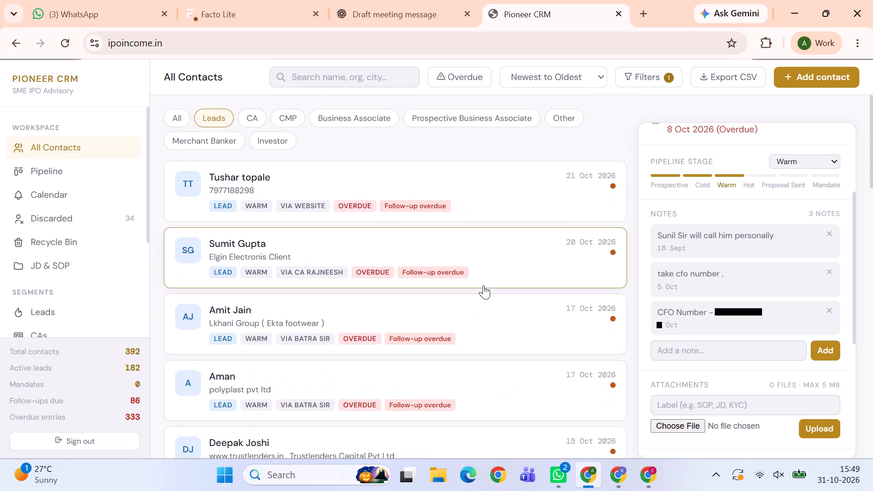
left_click(485, 196)
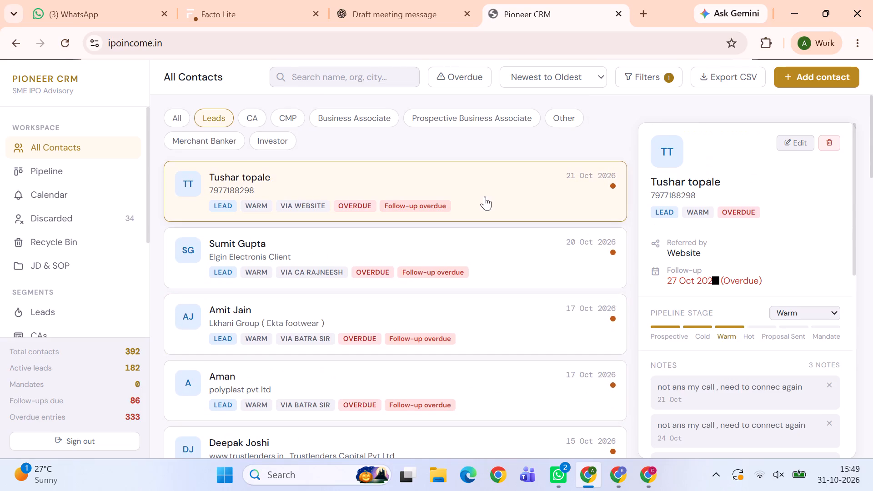
scroll(796, 258, "down", 2)
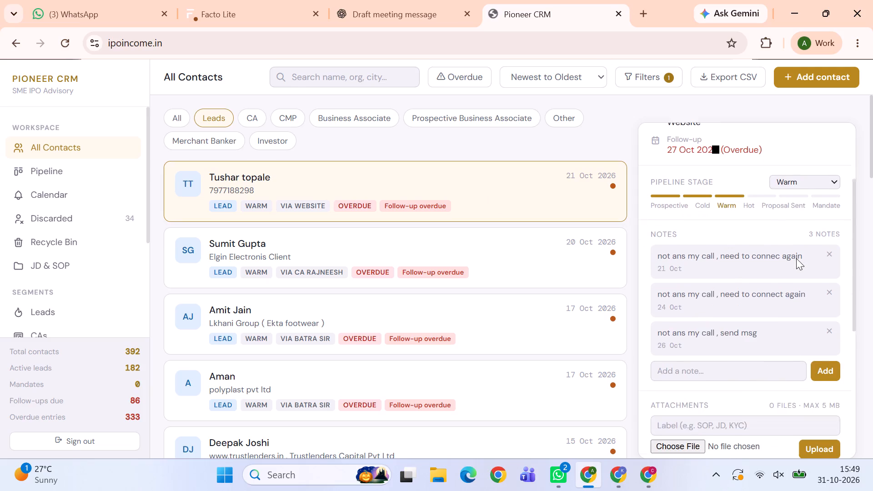
scroll(796, 258, "down", 1)
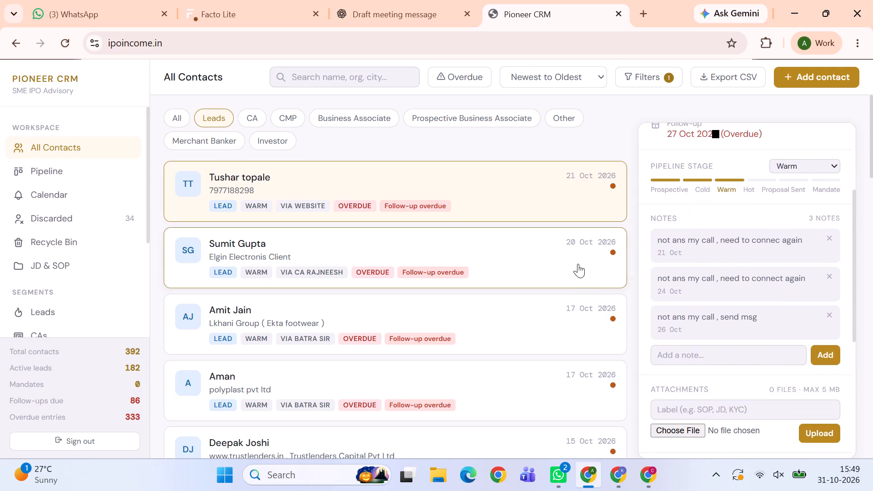
left_click(578, 264)
scroll(810, 261, "down", 1)
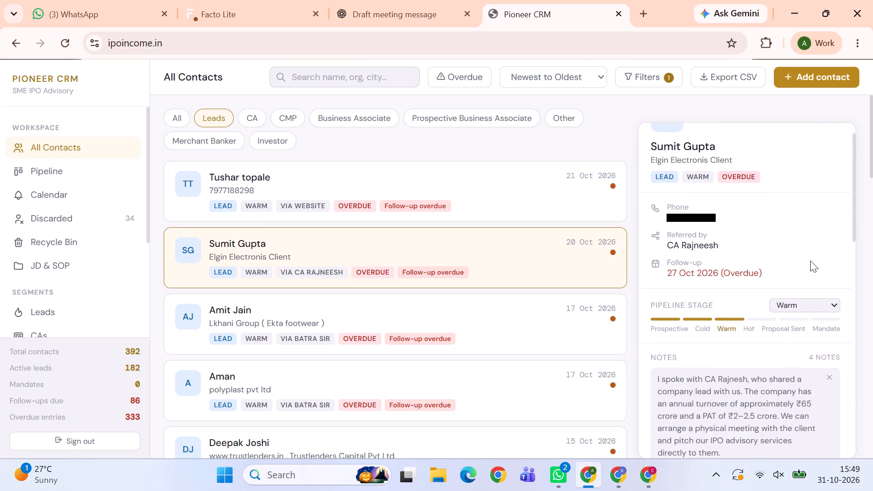
scroll(810, 261, "down", 1)
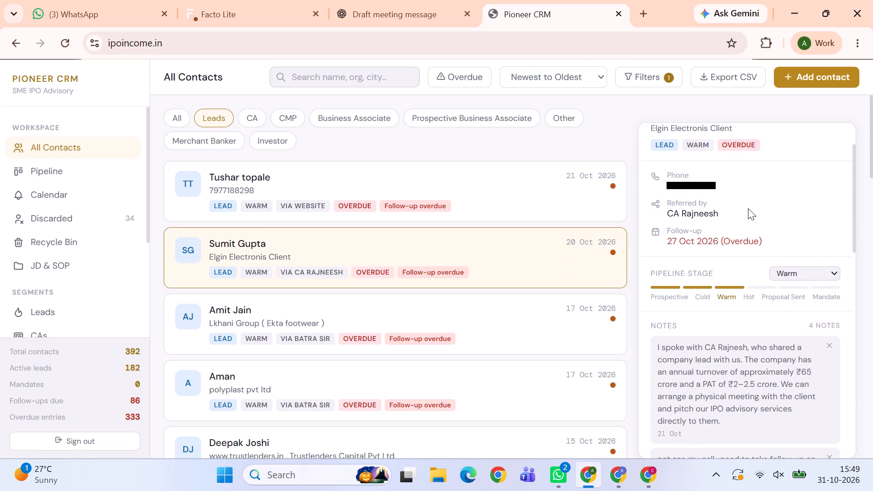
Go through the warm leads Lkhani Group and polyplast pvt ltd, then review the notes of the Trustlenders Capital lead.
left_click(547, 316)
left_click(503, 380)
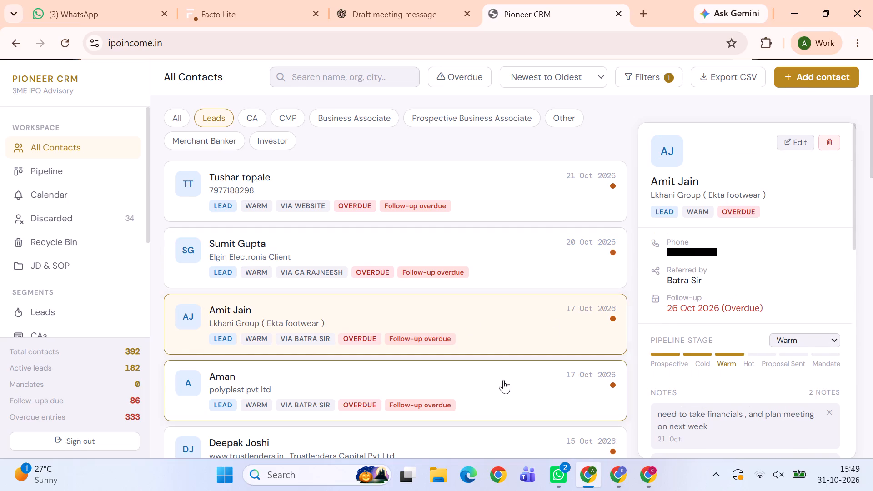
scroll(503, 380, "down", 1)
left_click(469, 357)
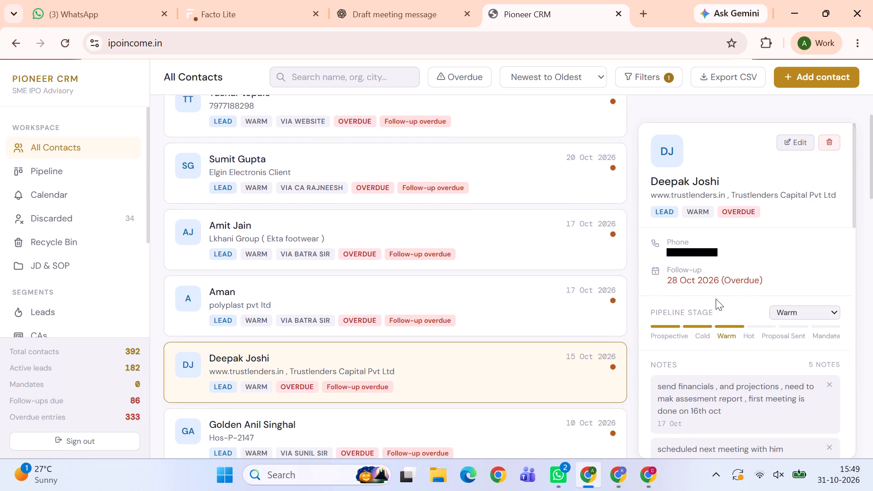
scroll(700, 340, "down", 2)
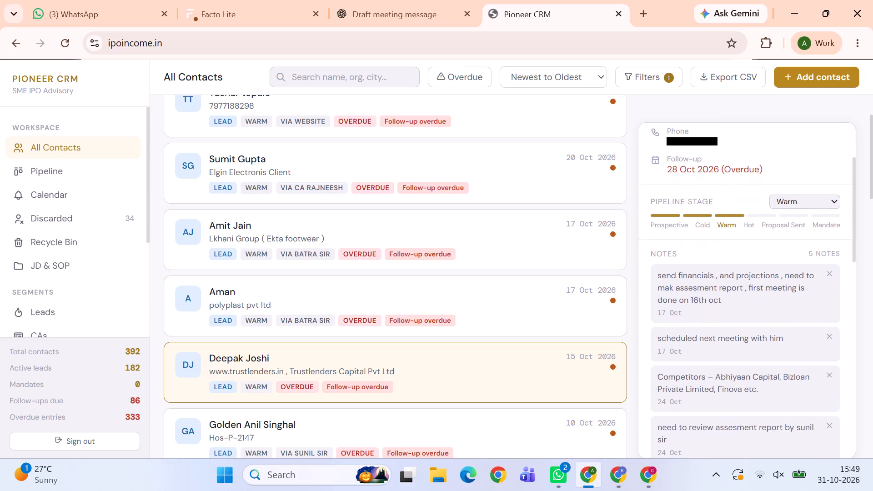
scroll(700, 340, "down", 2)
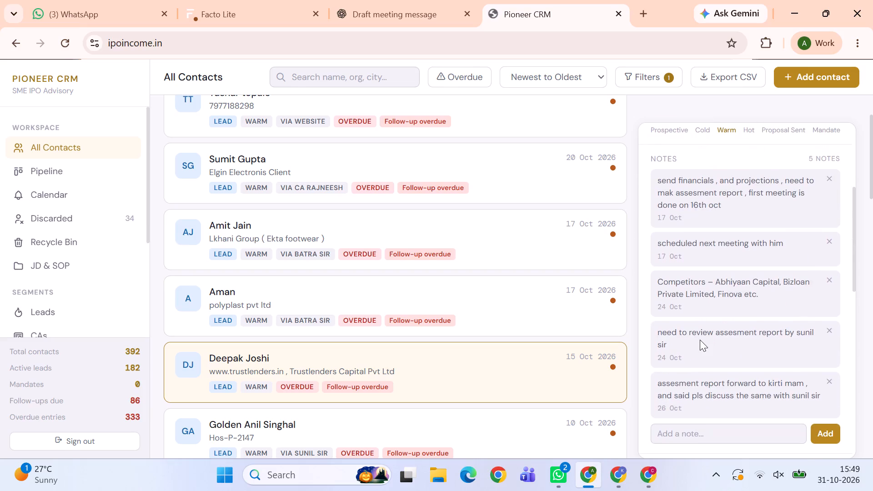
Review the next warm leads, Hos-P-2147, Chitrahill Realty and Kippure Agro, checking their notes and follow-up dates.
scroll(515, 371, "down", 1)
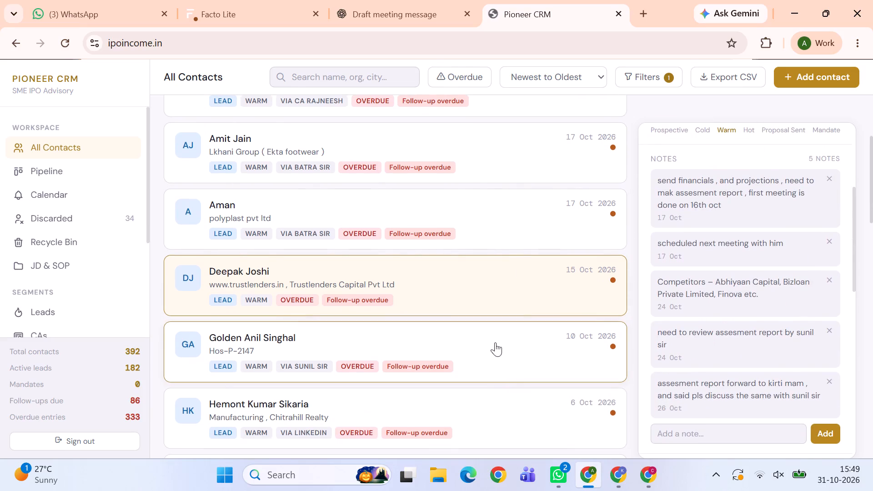
left_click(495, 342)
left_click(498, 406)
scroll(498, 406, "down", 1)
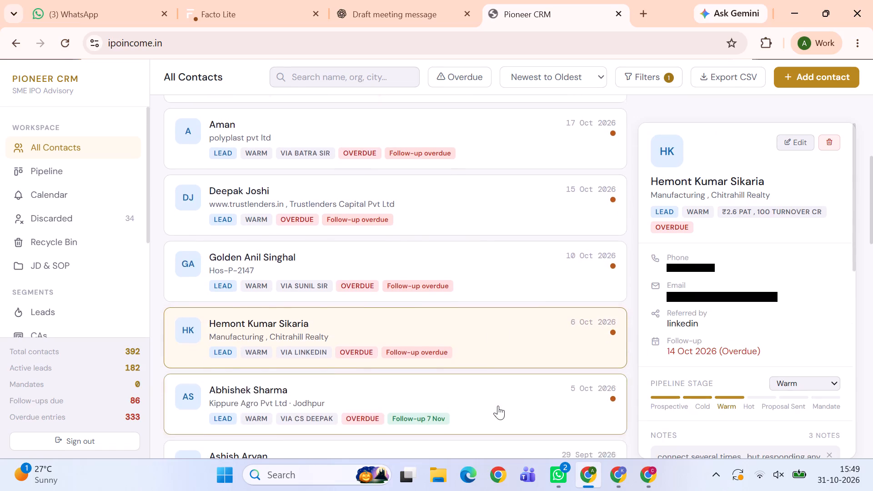
scroll(719, 358, "down", 3)
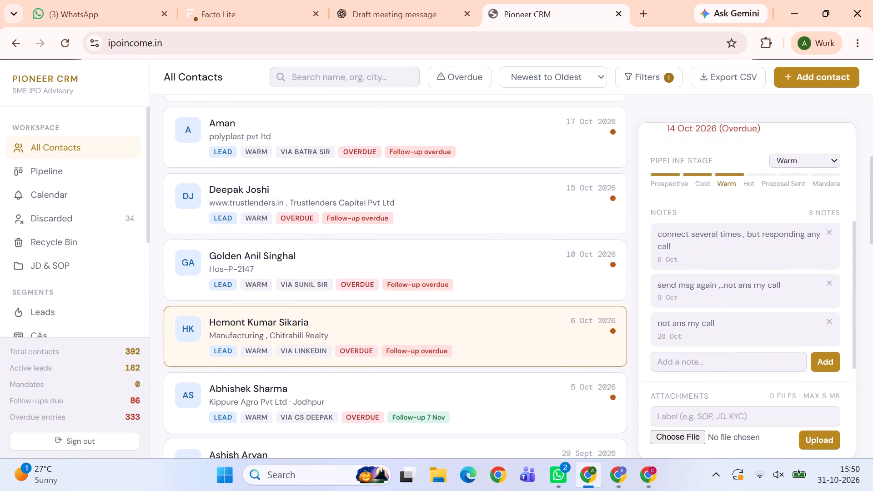
scroll(709, 285, "up", 1)
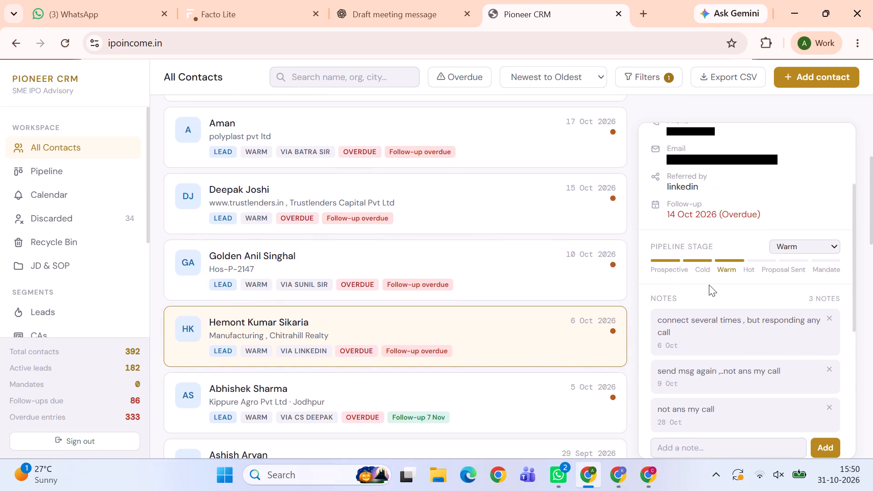
scroll(709, 285, "up", 1)
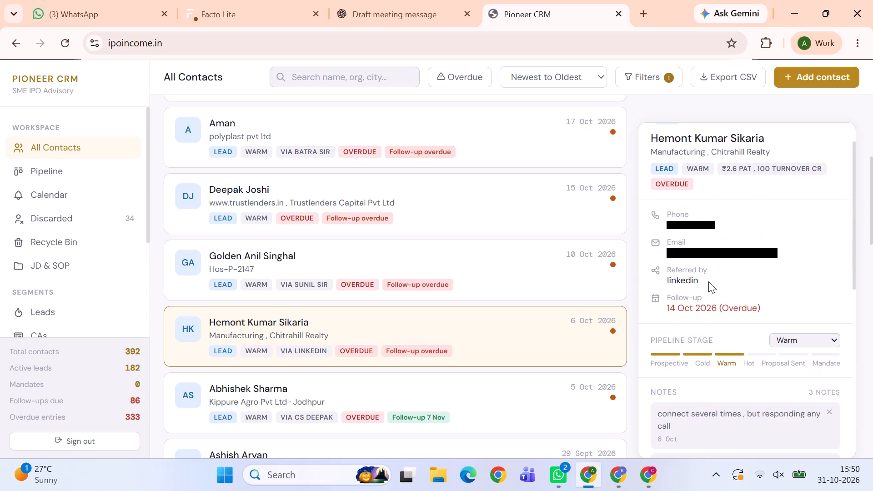
left_click(533, 394)
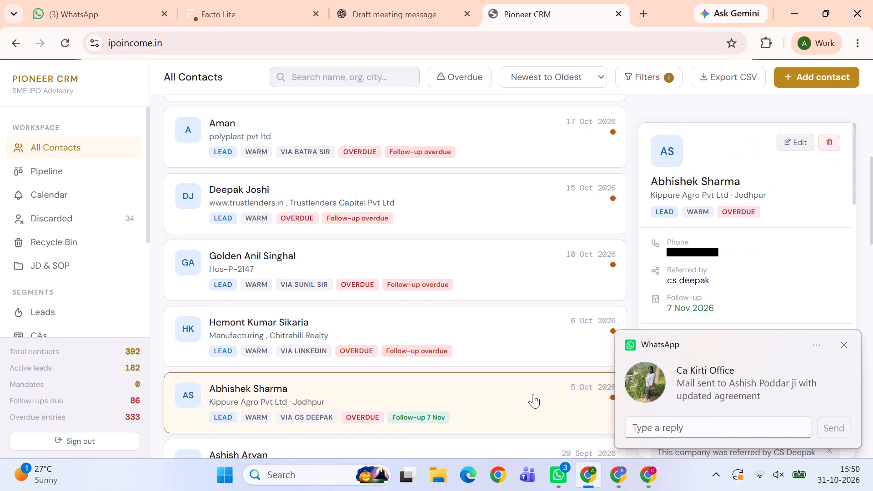
left_click(847, 343)
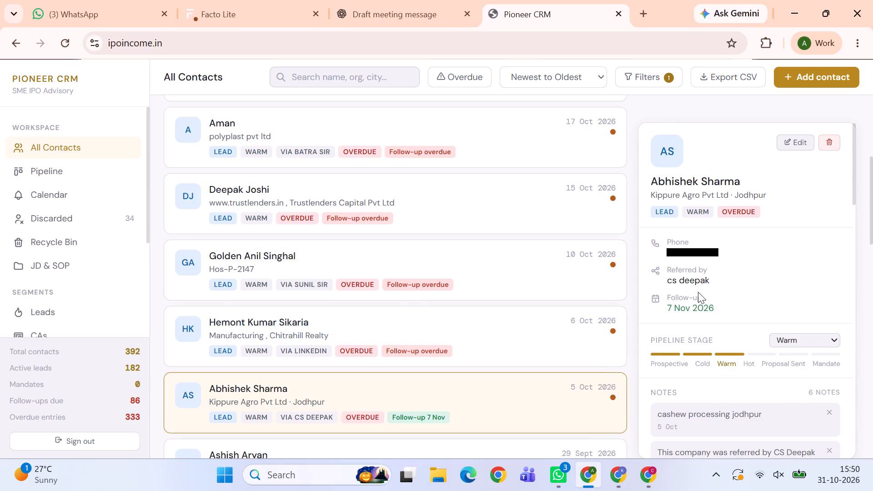
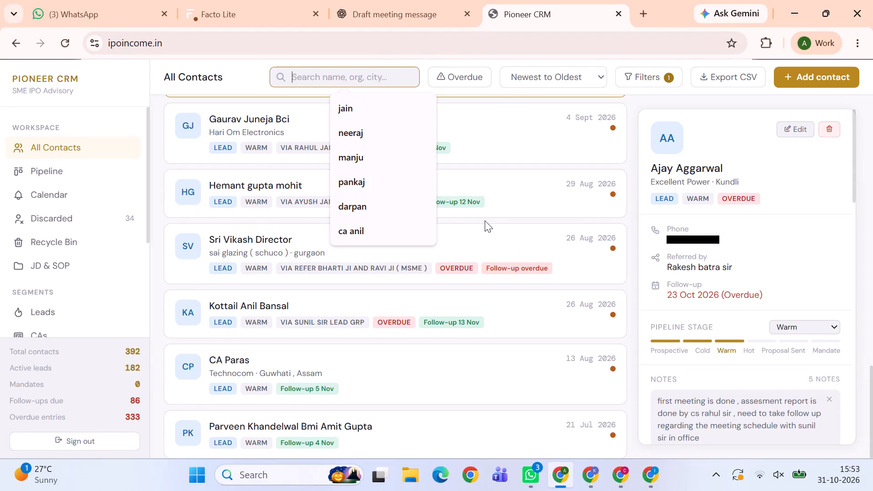
Filter the leads list by stage Hot instead of Warm.
scroll(485, 220, "up", 4)
scroll(531, 159, "up", 2)
left_click(652, 71)
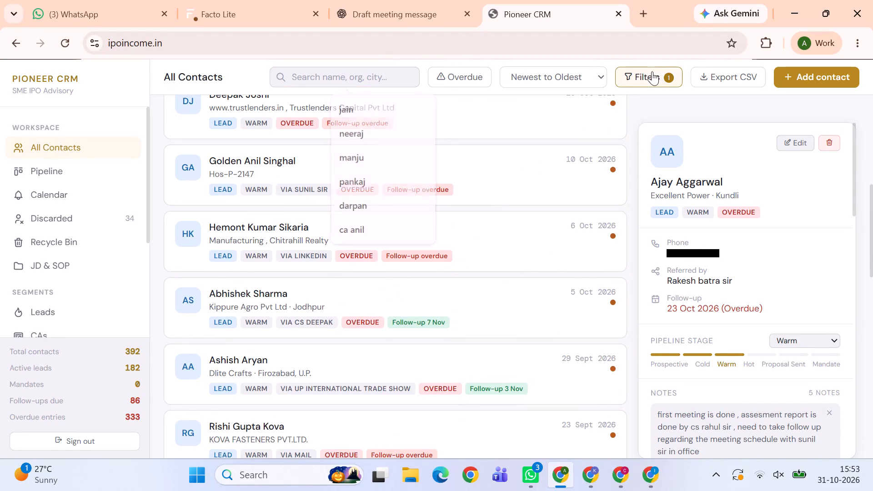
left_click_drag(537, 122, 539, 203)
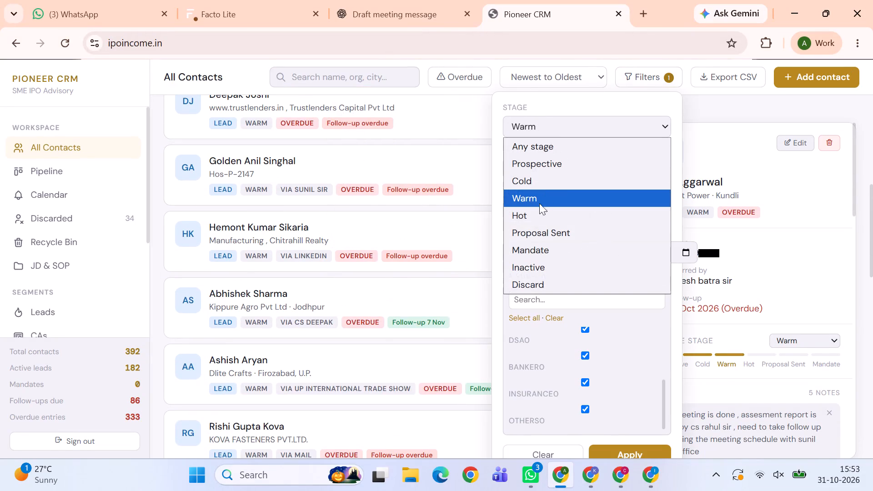
left_click_drag(539, 203, 529, 215)
left_click(529, 215)
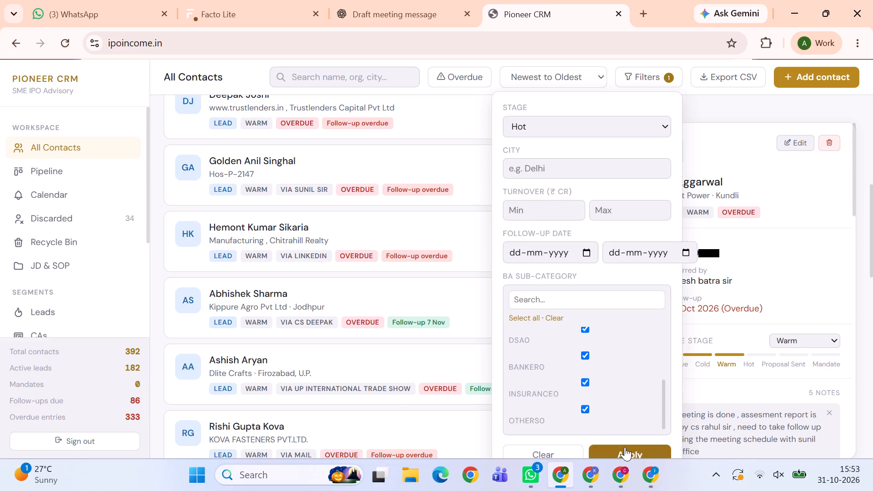
left_click(625, 447)
Open the Tulip Compression lead, check its latest notes, and add the note "plan meeting on 3rd nov , in nairaia office".
scroll(454, 262, "up", 5)
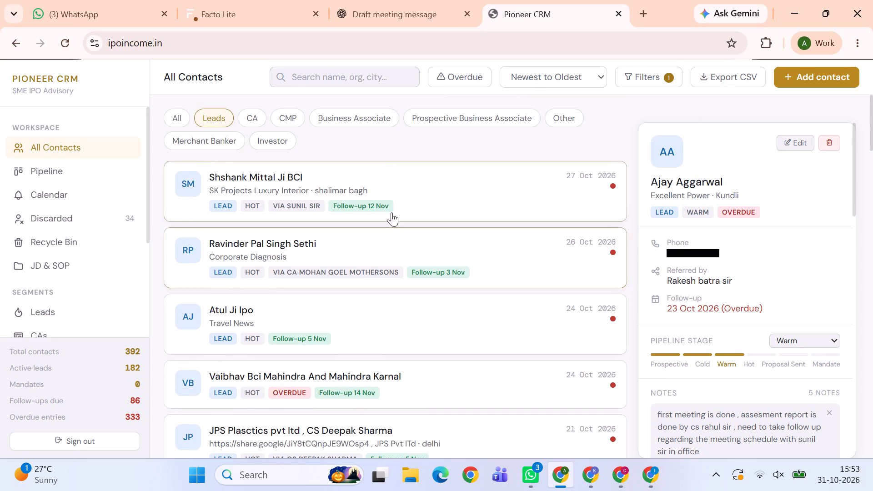
scroll(405, 248, "down", 4)
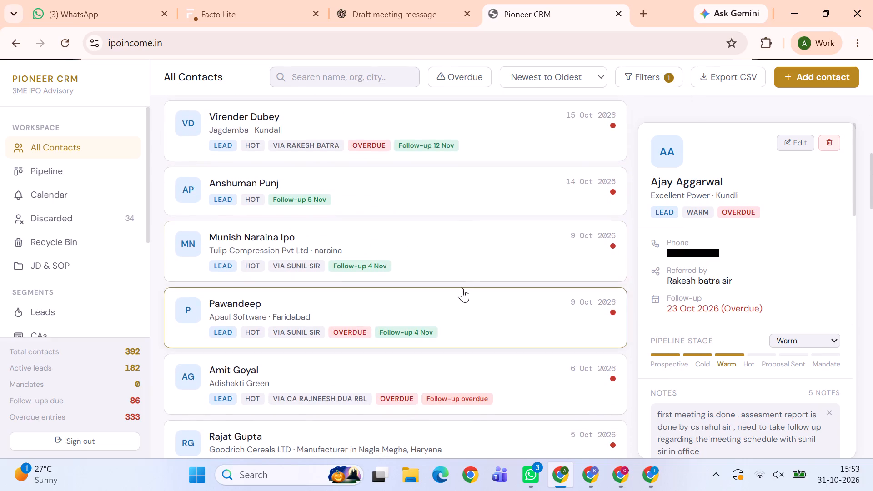
left_click(488, 248)
scroll(737, 311, "down", 5)
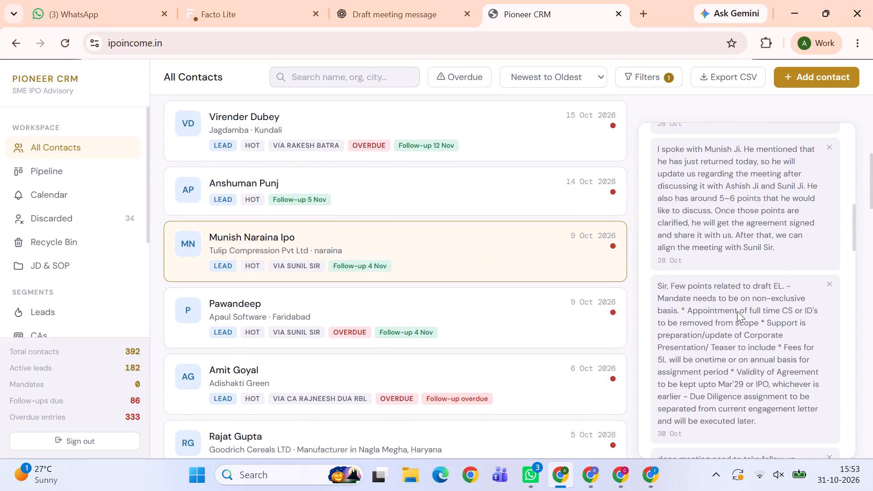
scroll(702, 329, "down", 4)
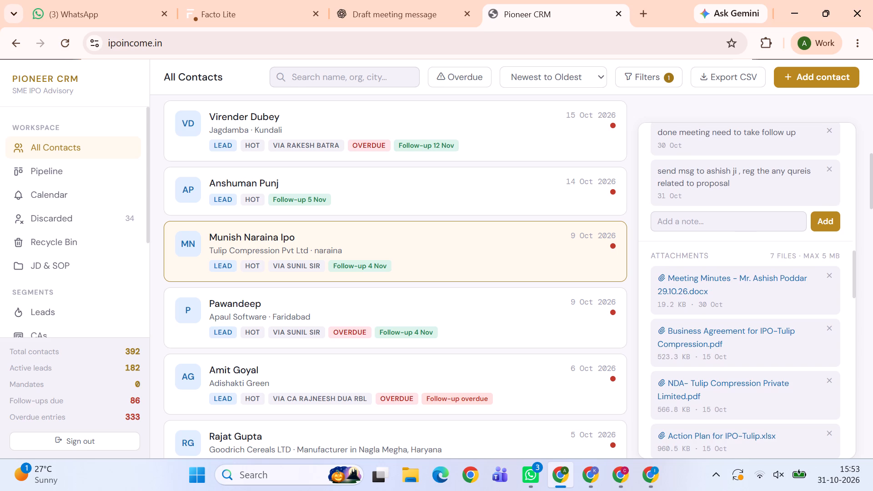
type("plan m")
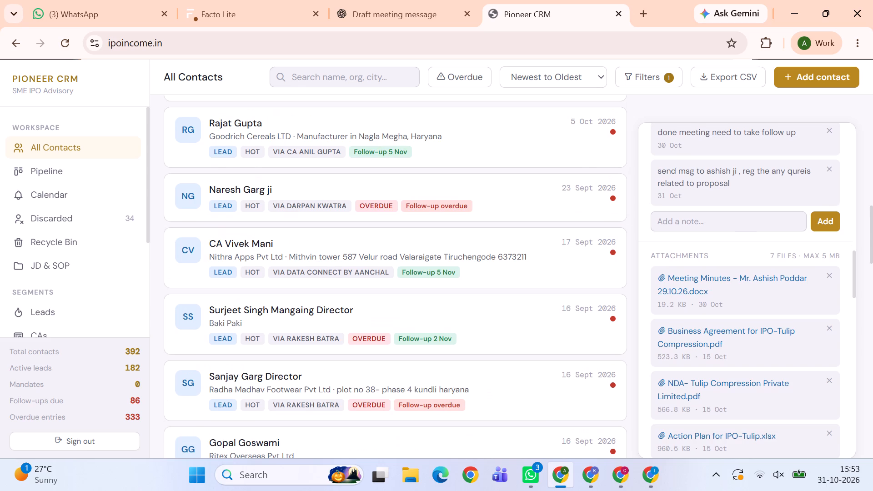
left_click(744, 222)
type("plan meeting on 3rd nov , in na")
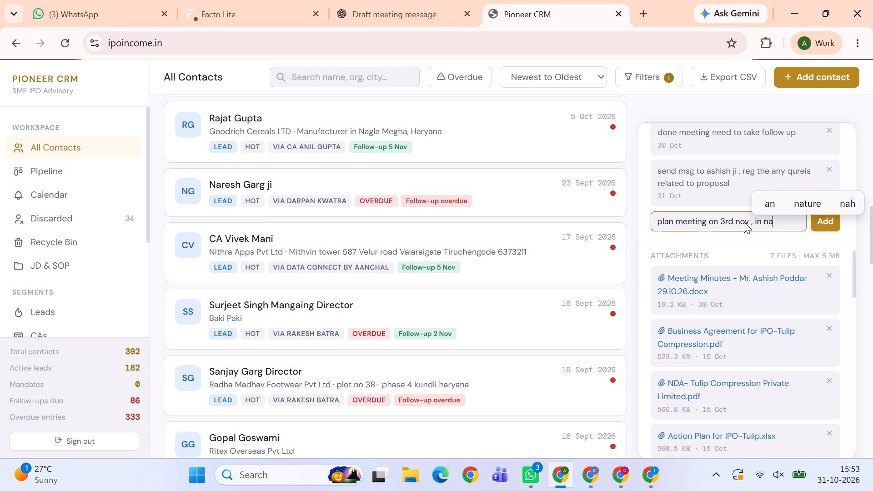
type("iraia office")
key("space")
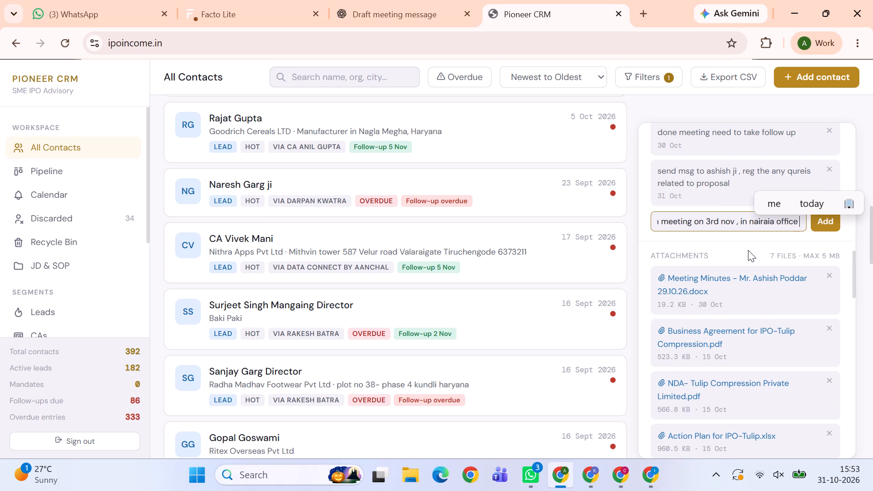
left_click(733, 246)
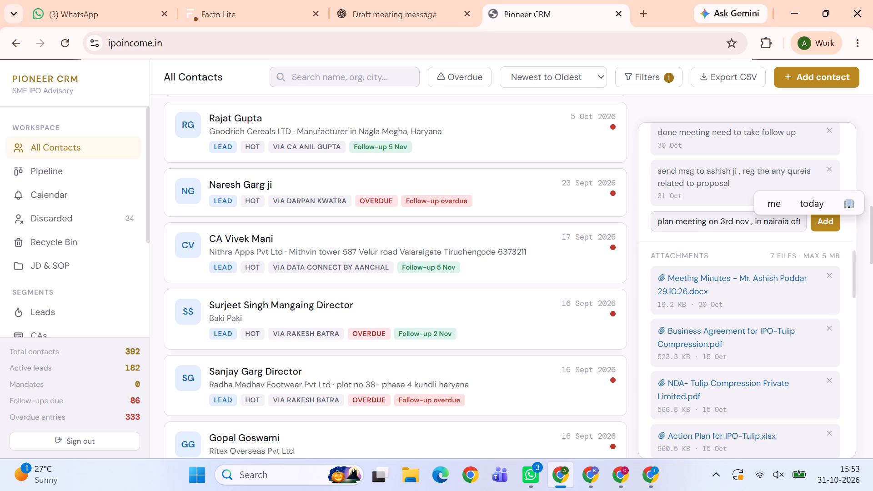
left_click(824, 218)
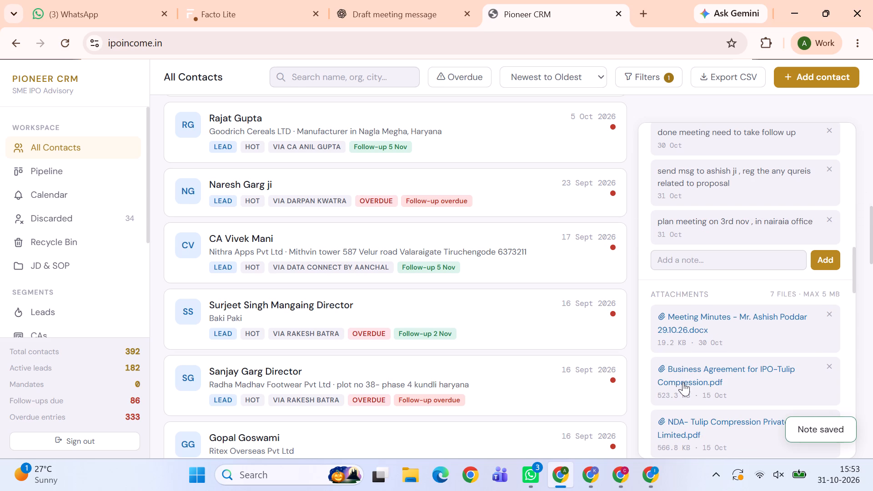
Switch to Gmail and reread the sent IPO advisory agreement email about the planned Naraina office visit.
left_click(626, 468)
scroll(408, 290, "down", 3)
scroll(408, 290, "up", 2)
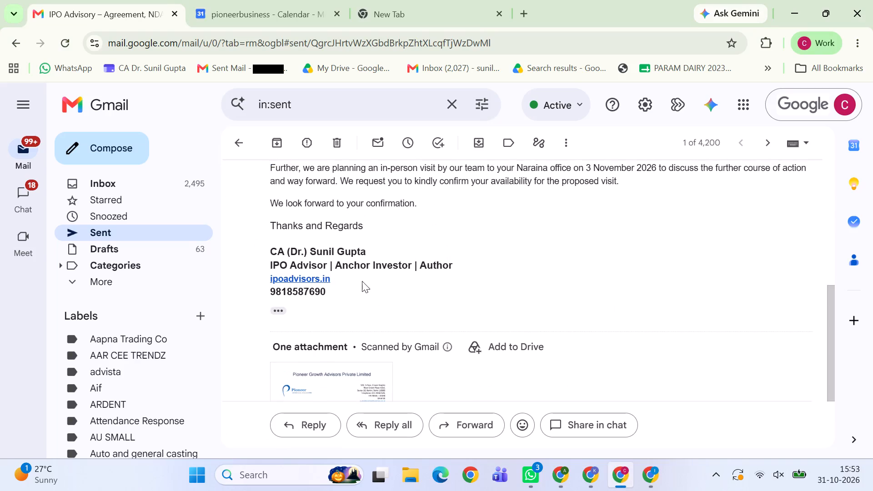
scroll(362, 281, "up", 1)
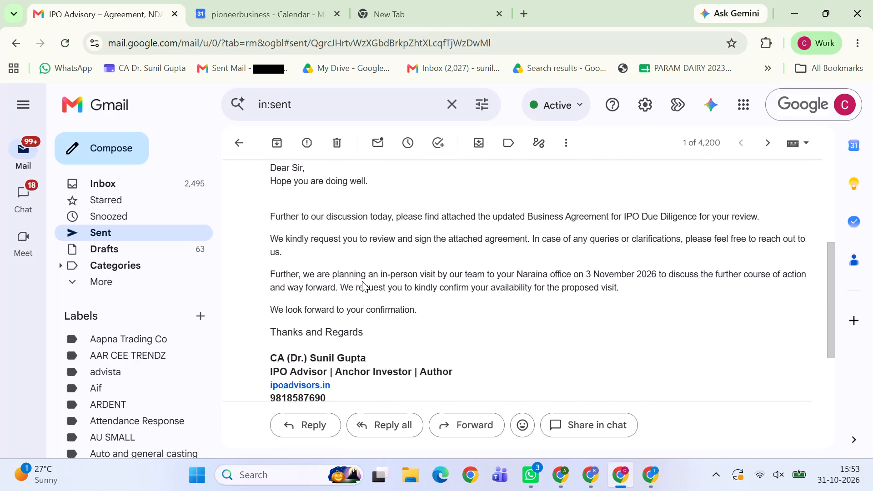
Switch to Google Calendar, show 3 November 2026, and examine that day's schedule.
left_click(276, 0)
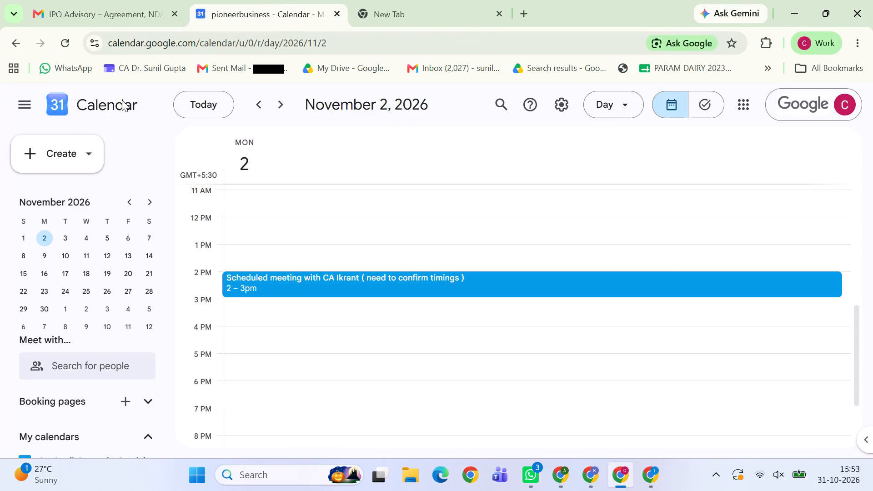
left_click(65, 239)
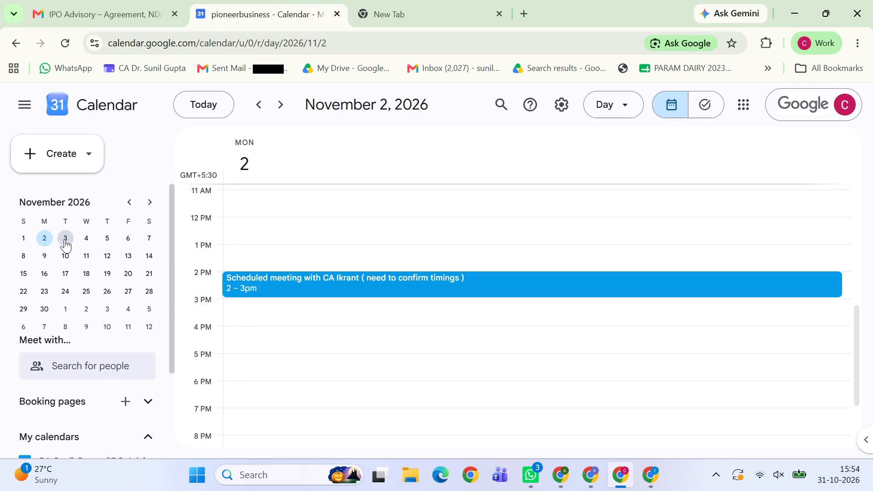
scroll(304, 294, "up", 3)
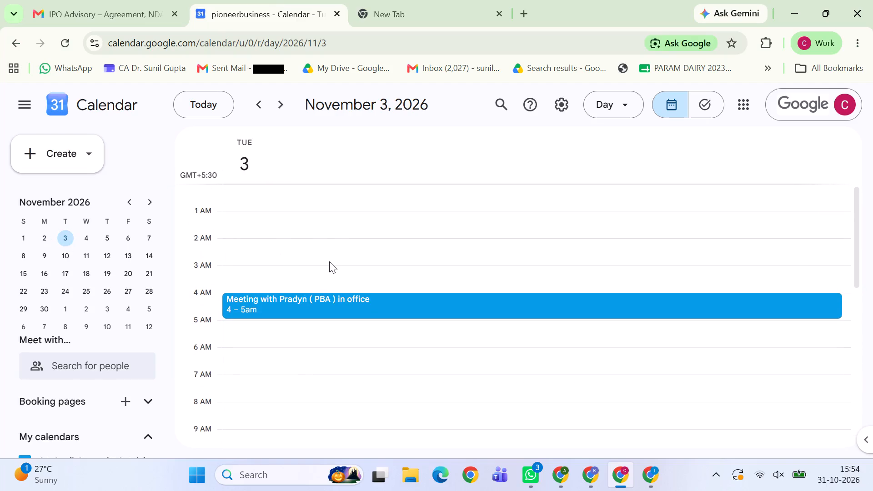
scroll(329, 261, "up", 1)
scroll(329, 261, "down", 1)
scroll(286, 307, "down", 1)
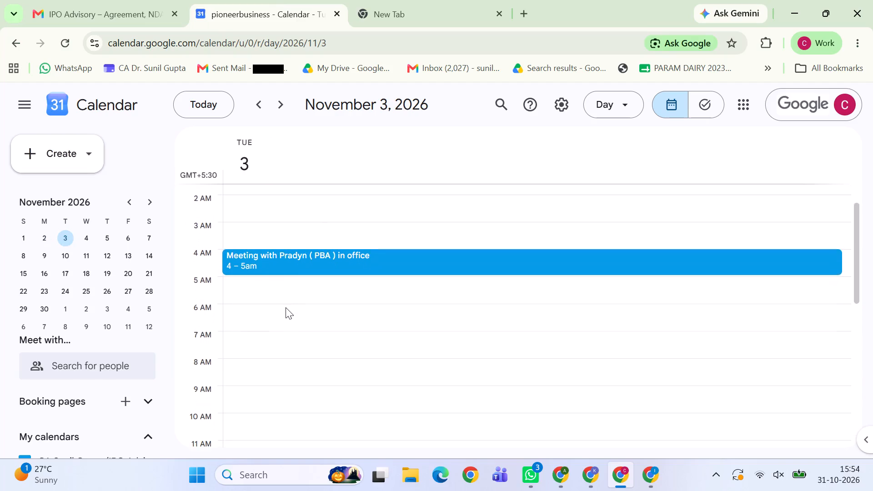
scroll(286, 307, "down", 1)
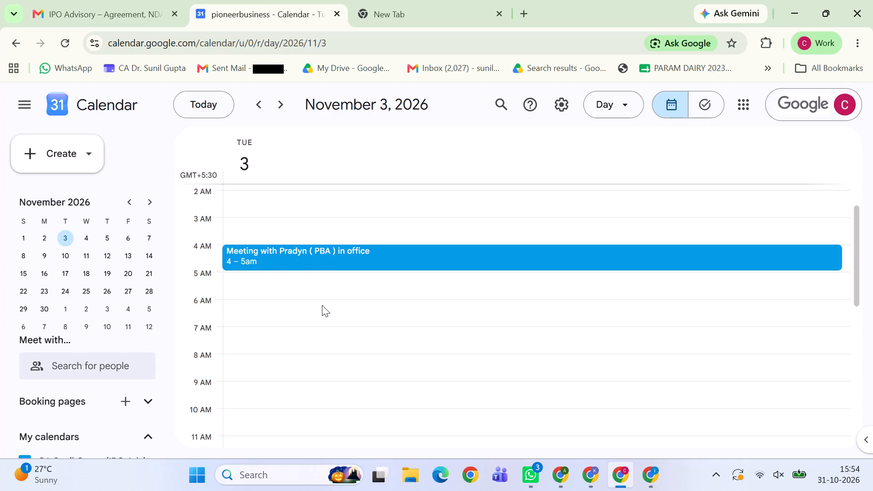
scroll(333, 334, "up", 2)
scroll(333, 334, "down", 1)
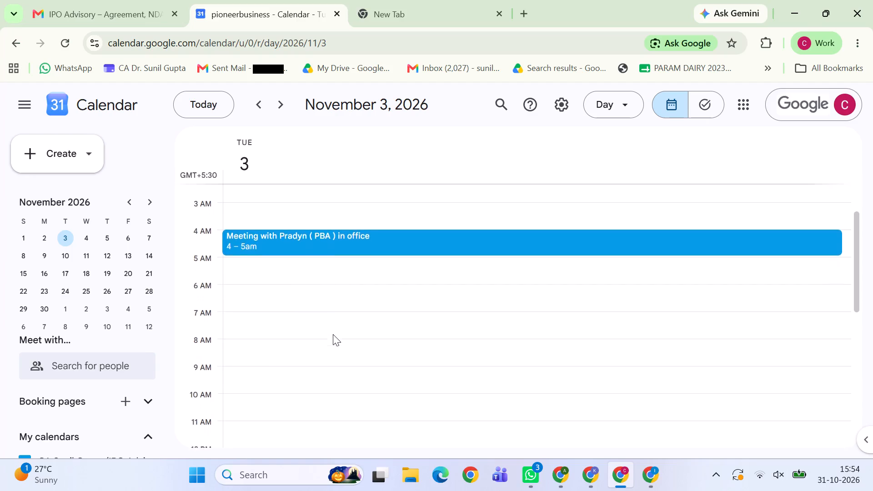
scroll(333, 334, "down", 1)
scroll(333, 334, "up", 2)
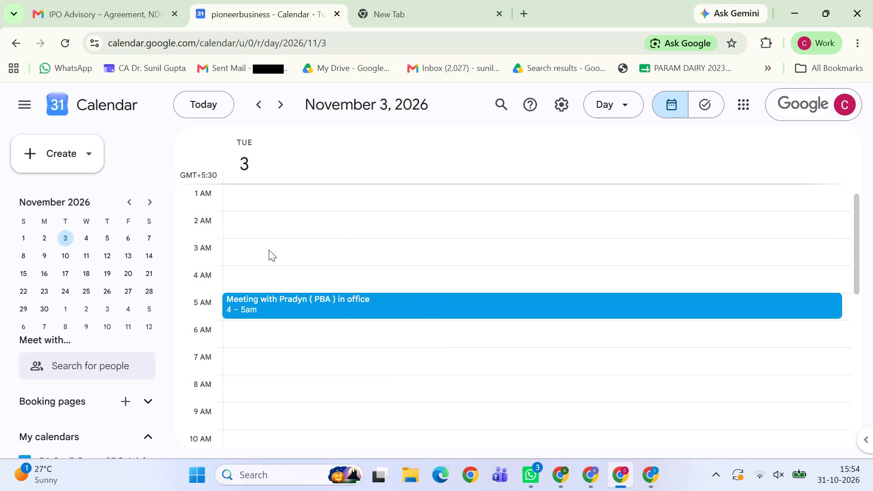
scroll(267, 232, "up", 1)
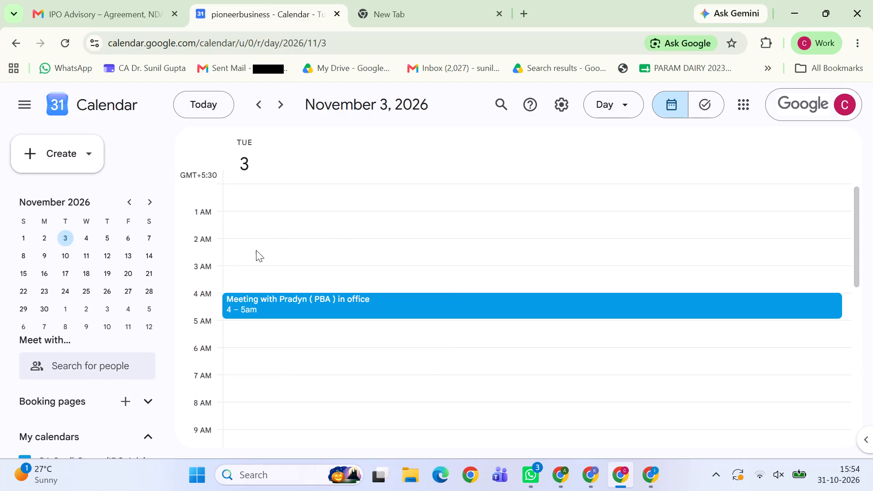
Open the 4–5am PBA office meeting on 3 November for editing.
left_click(286, 303)
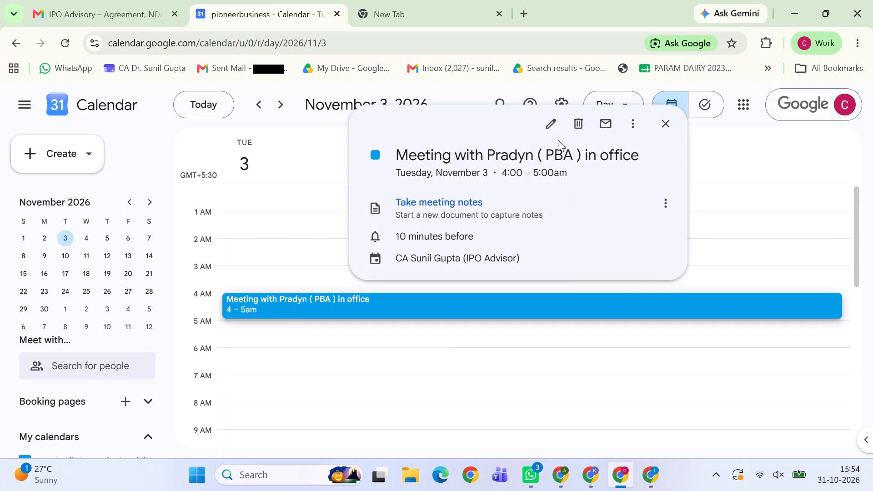
left_click(556, 130)
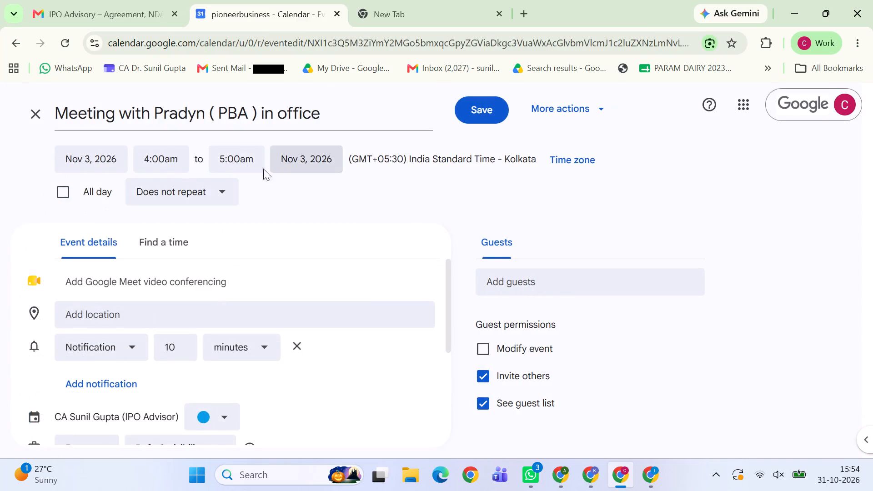
Set the start time of the 3 November PBA office meeting to 4:00pm and save the event.
left_click(175, 153)
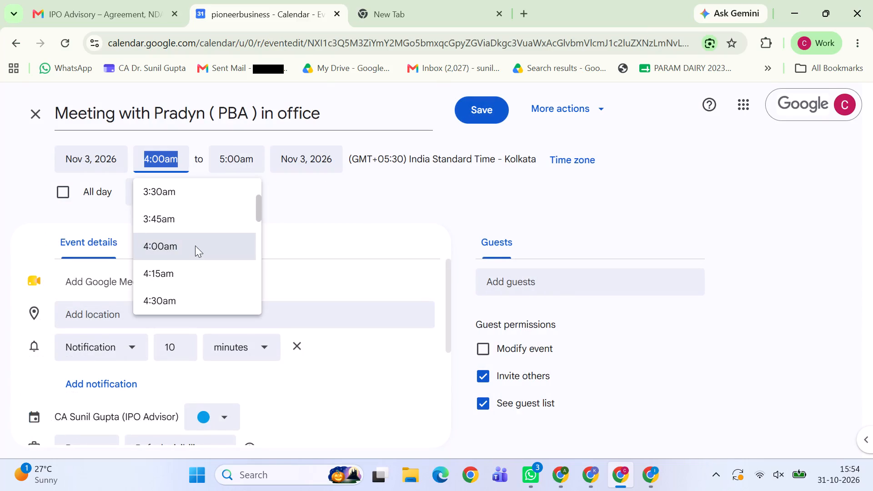
scroll(195, 248, "down", 3)
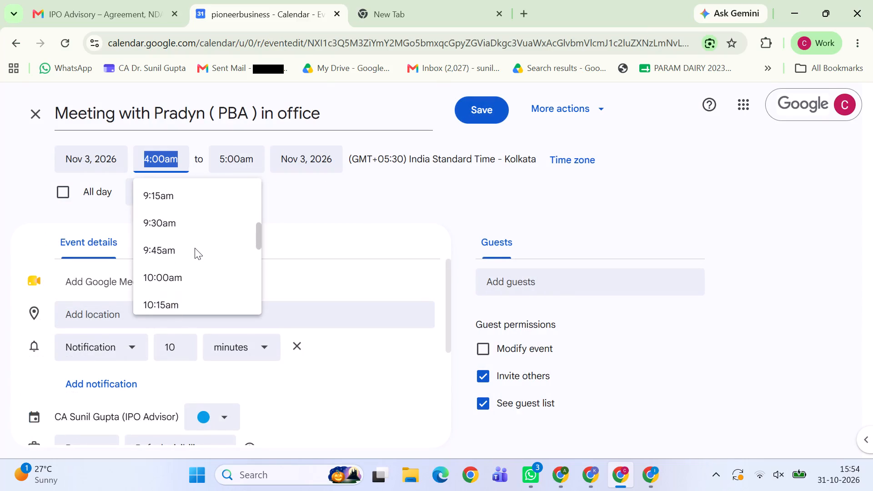
scroll(195, 248, "down", 3)
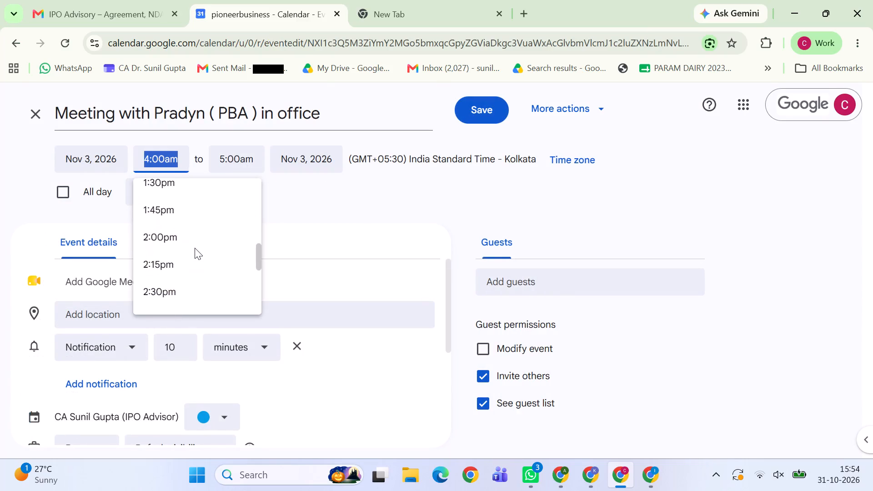
scroll(174, 268, "down", 3)
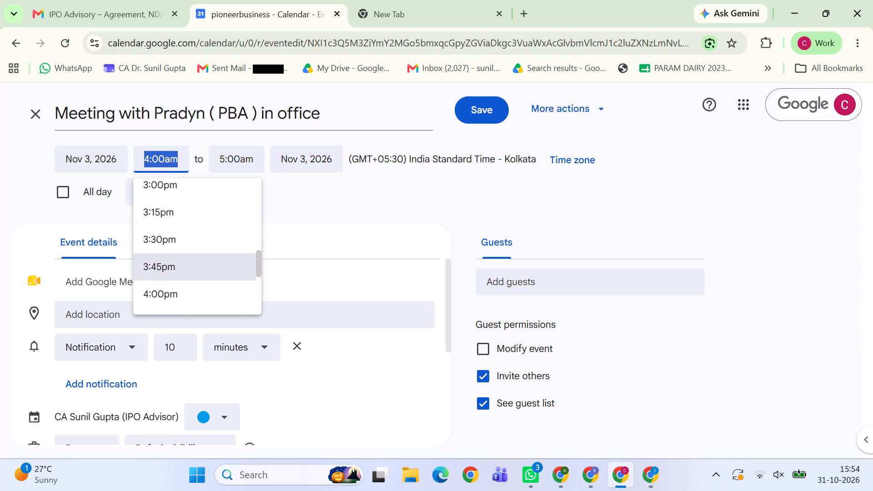
left_click(181, 292)
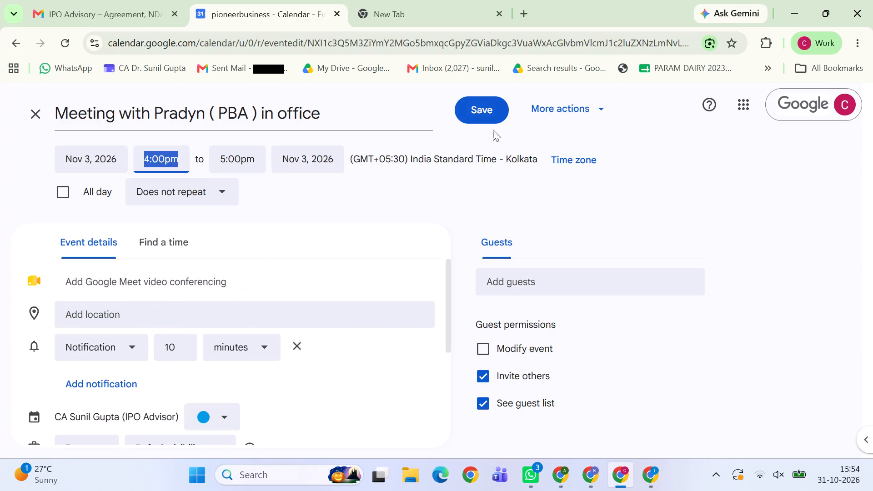
left_click(503, 99)
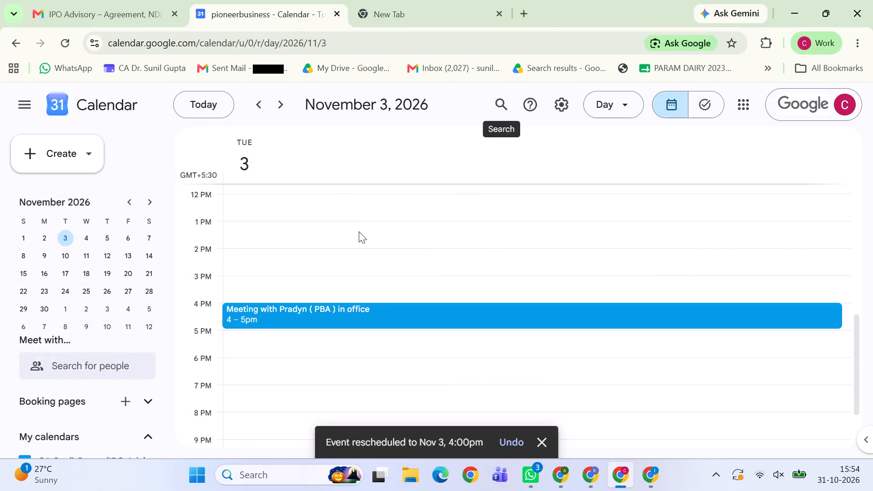
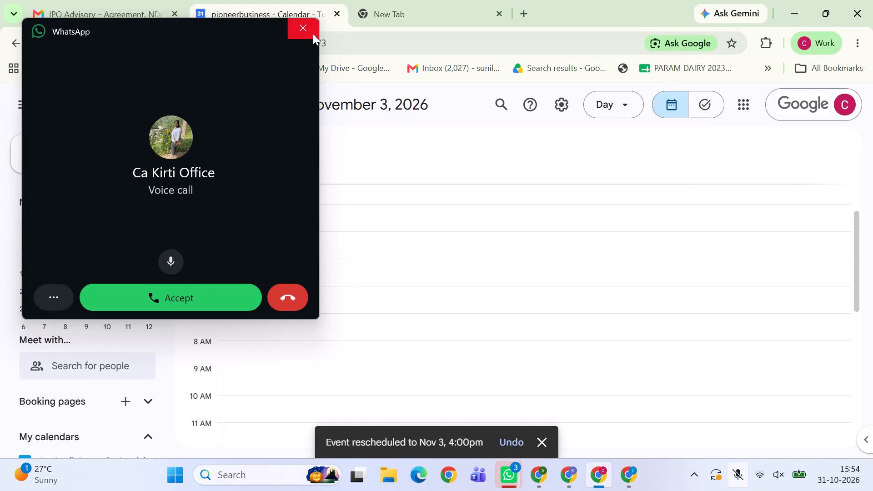
Decline the incoming WhatsApp voice call covering the calendar.
left_click(295, 295)
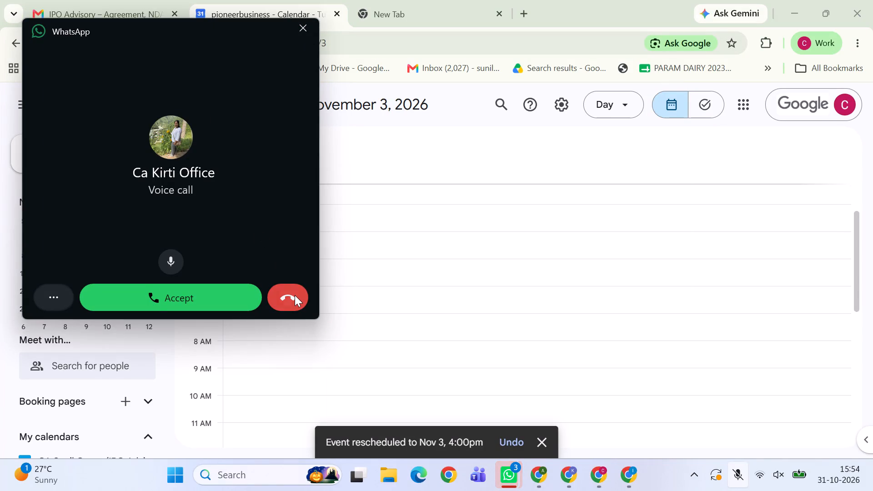
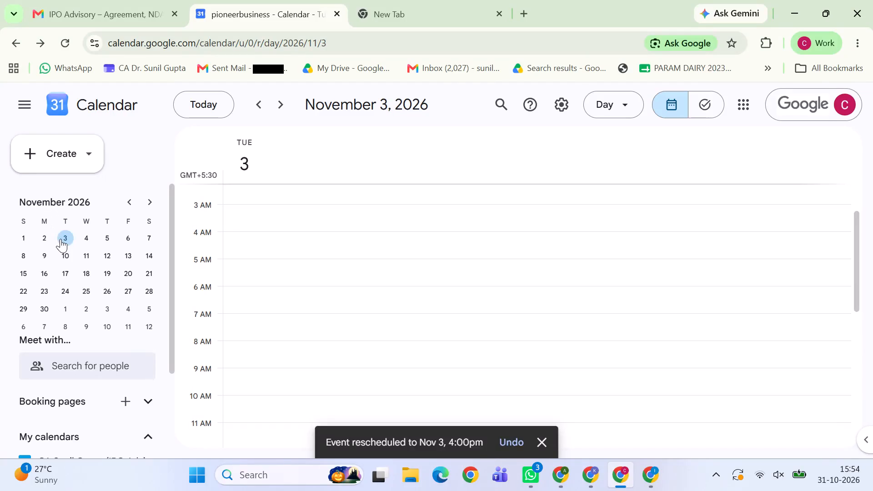
Create a 12:30–1:30pm event on 3 November 2026, titled as a need to confirm the Tulip Compression contact's "meeting in nairaina".
left_click(60, 239)
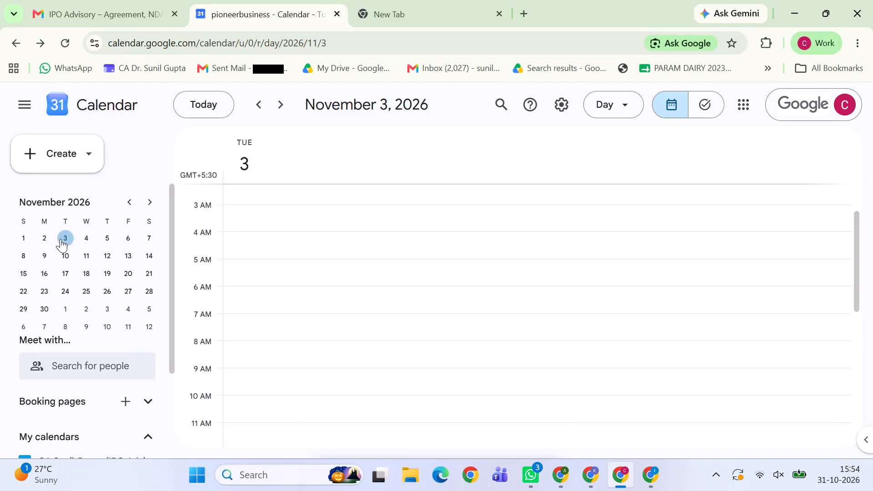
scroll(253, 312, "down", 3)
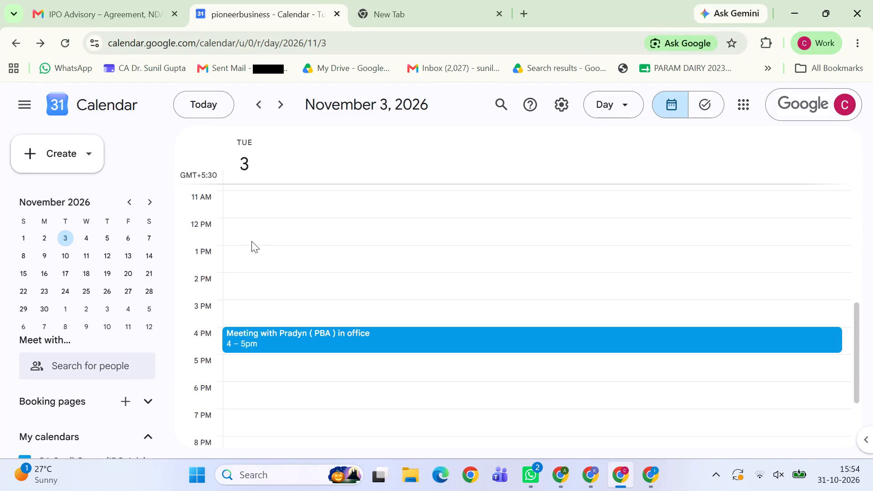
scroll(254, 234, "up", 1)
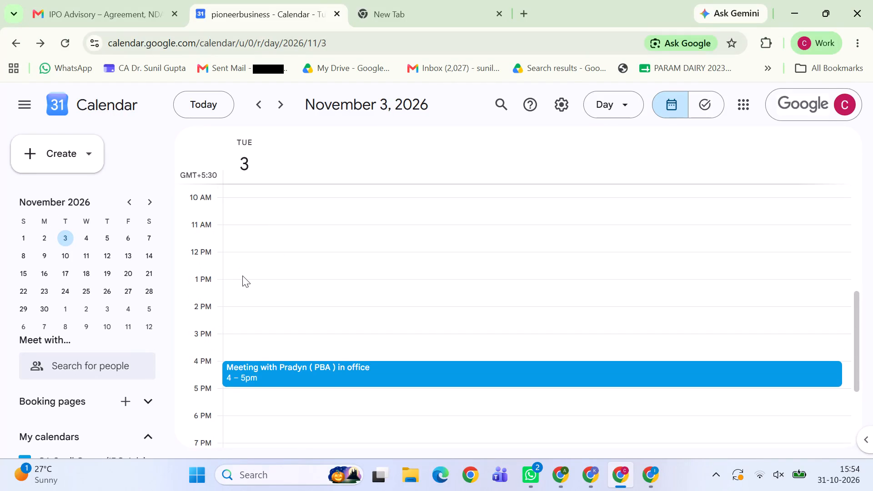
left_click(243, 276)
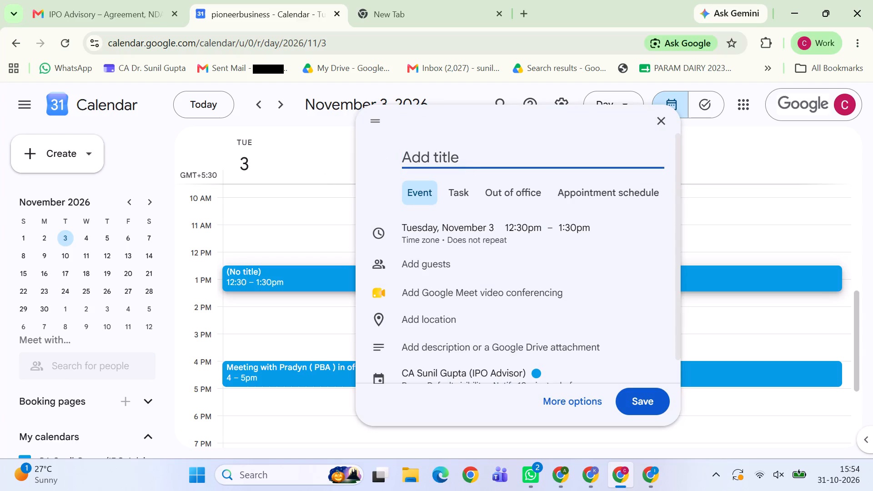
left_click(467, 161)
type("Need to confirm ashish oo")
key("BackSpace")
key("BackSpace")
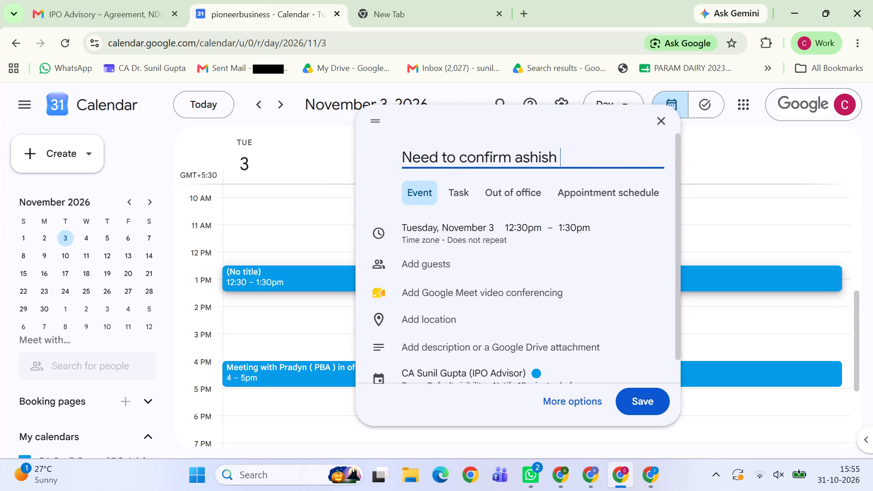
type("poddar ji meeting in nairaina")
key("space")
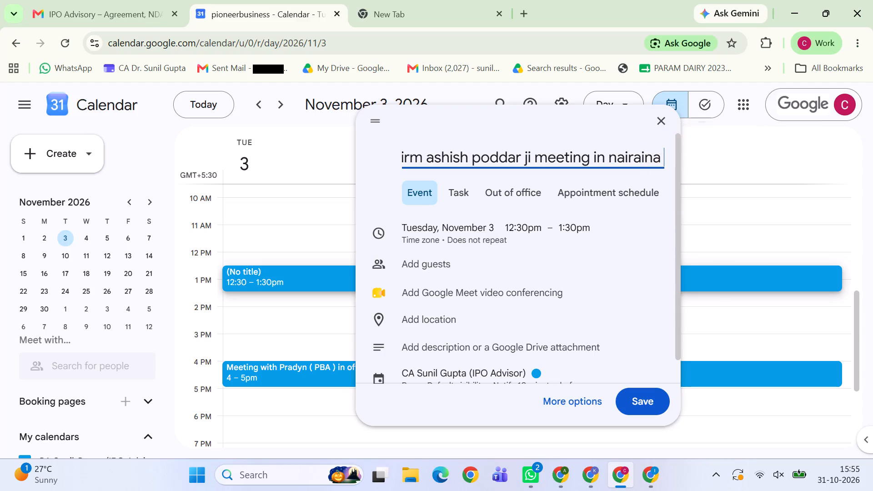
left_click(638, 401)
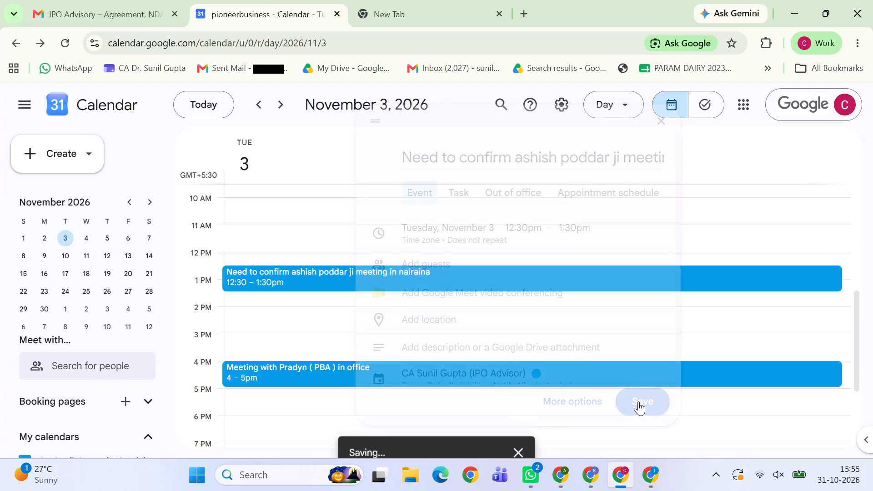
Switch back to Pioneer CRM and look through the hot leads list for the next follow-up to handle.
left_click(556, 465)
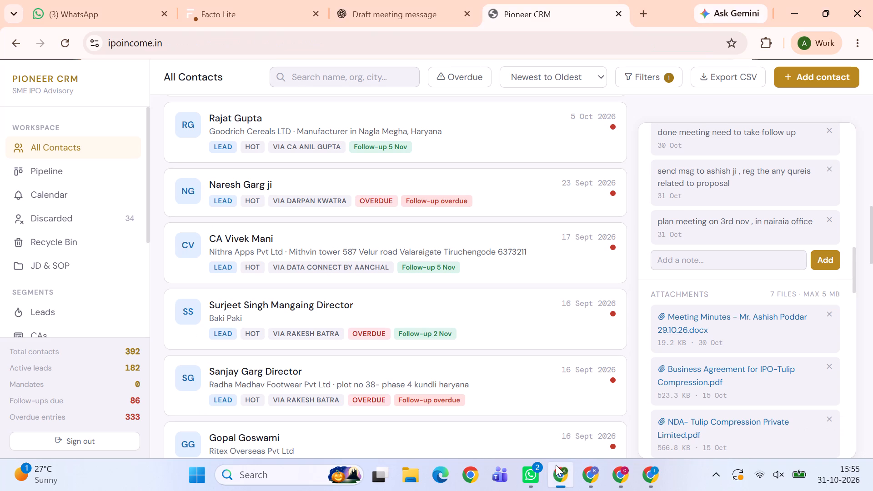
scroll(380, 250, "down", 6)
scroll(380, 250, "up", 5)
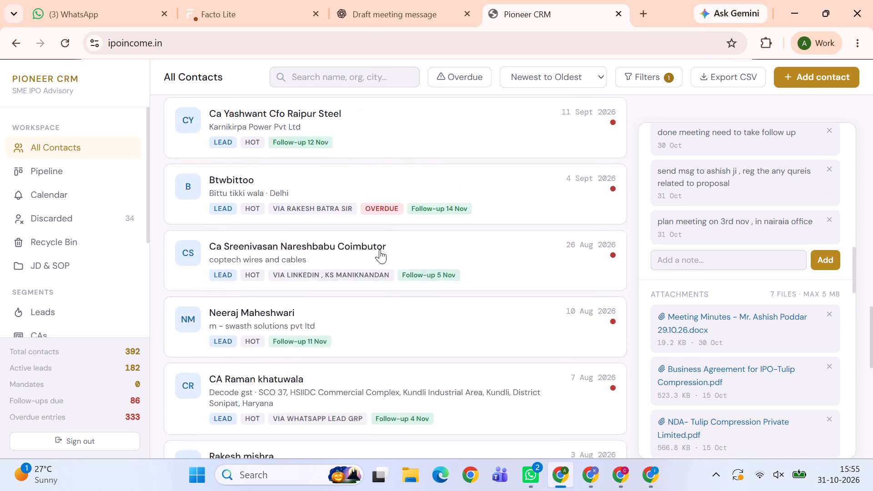
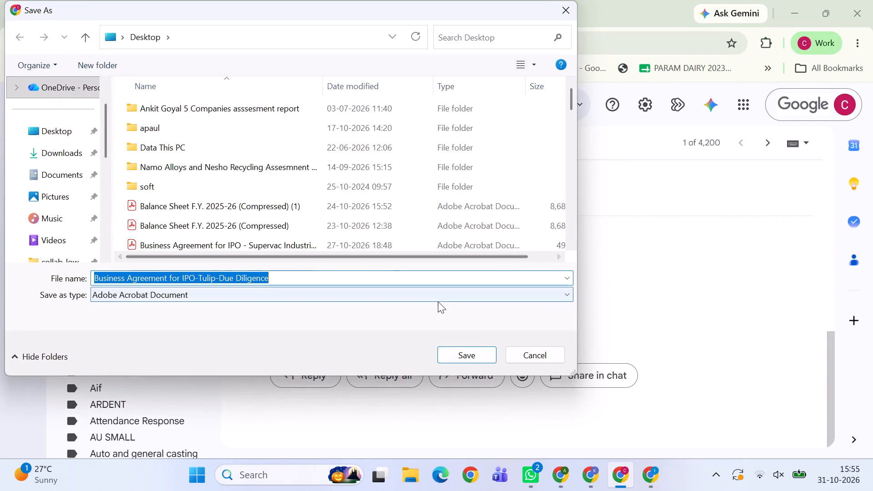
Name the agreement PDF being saved to the Desktop "Business Agreement for IPO-Tulip-Due Diligence new".
left_click(372, 276)
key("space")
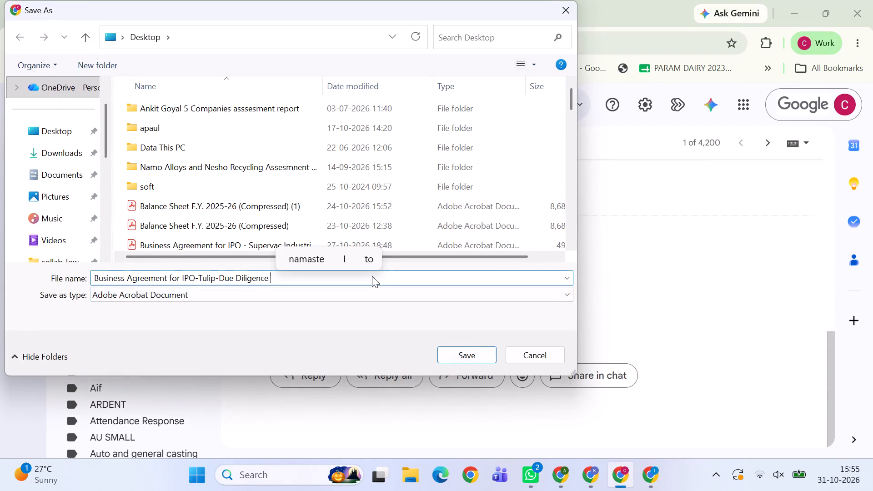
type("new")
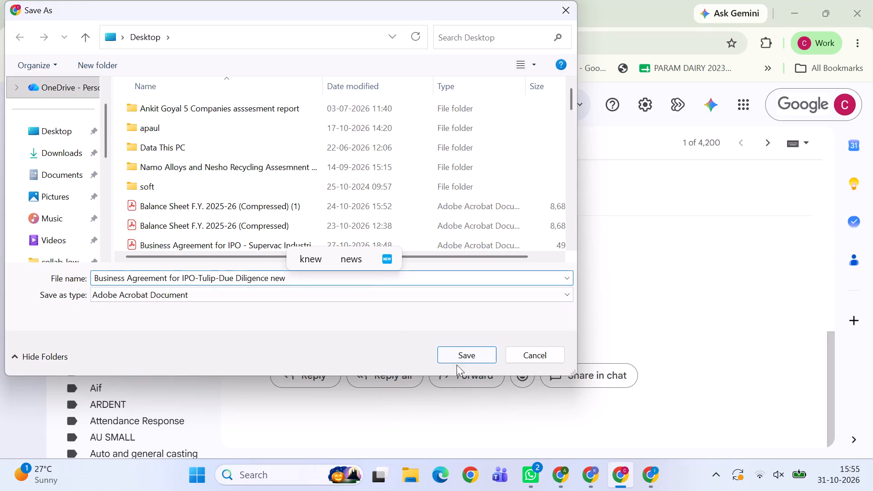
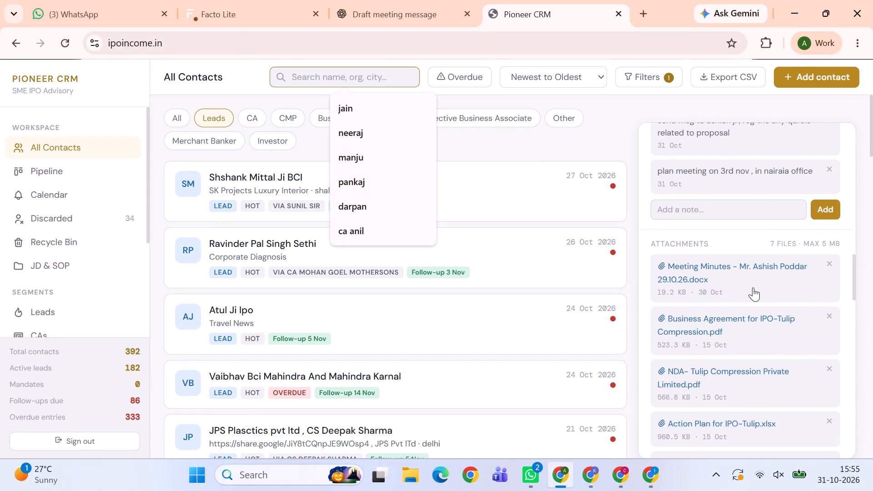
Attach the file "Business Agreement for IPO-Tulip-Due Diligence new.pdf" from the Desktop to the Tulip Compression lead.
scroll(753, 287, "down", 2)
scroll(753, 287, "up", 2)
scroll(753, 287, "down", 1)
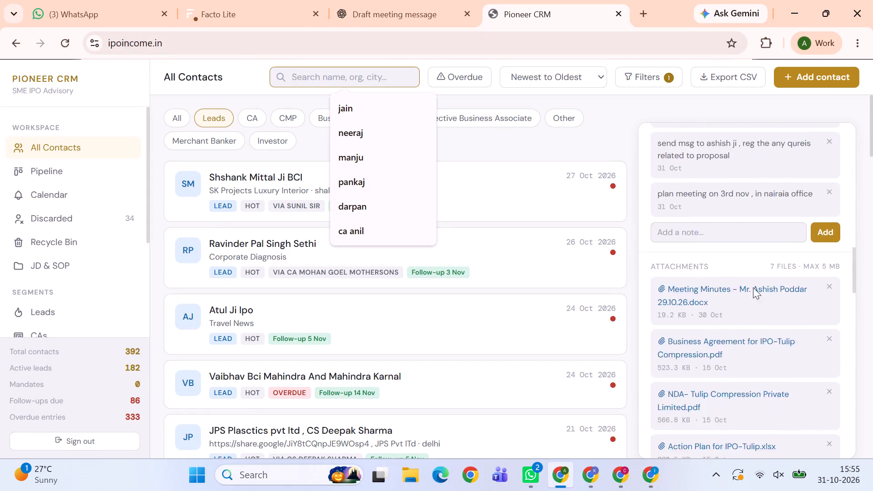
scroll(753, 287, "down", 4)
scroll(753, 287, "up", 2)
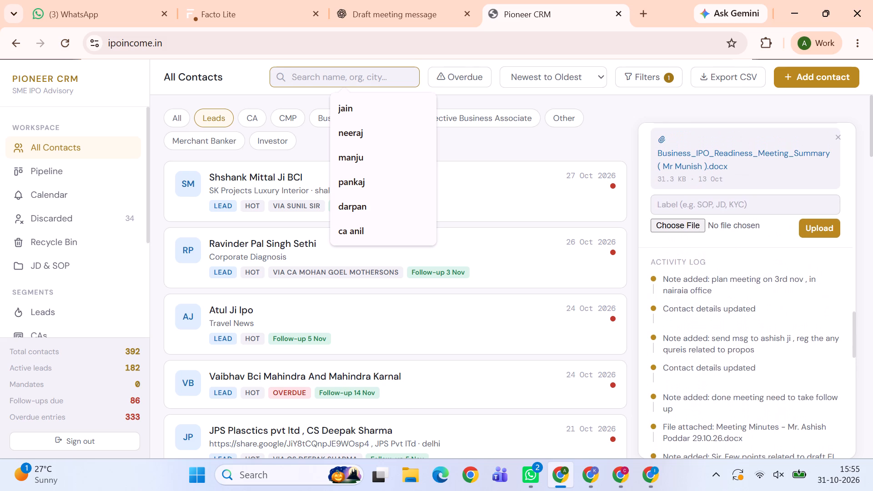
left_click(683, 225)
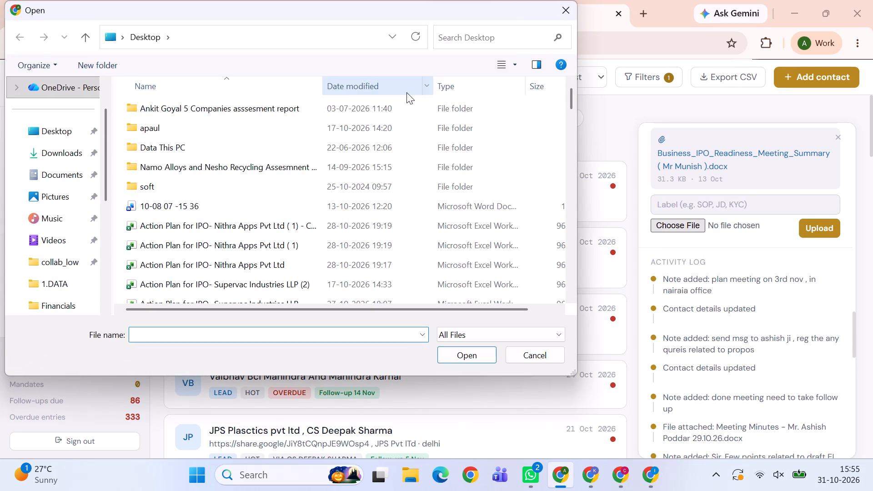
left_click(421, 334)
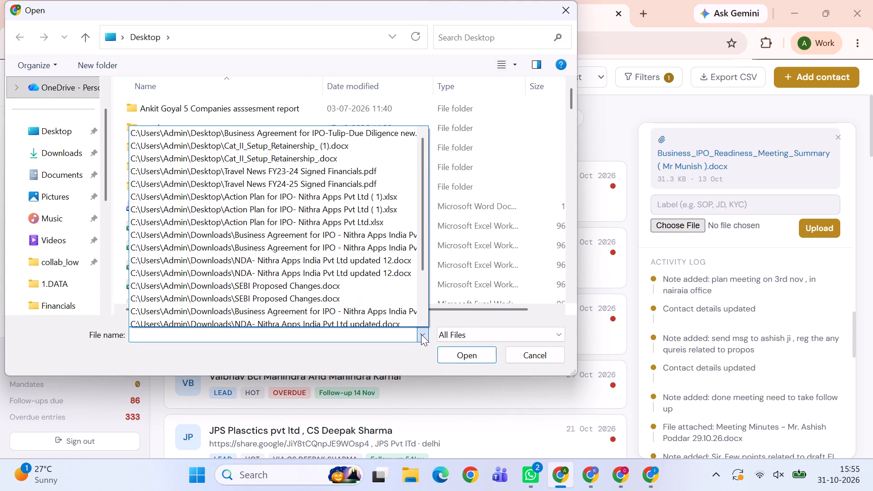
left_click(363, 133)
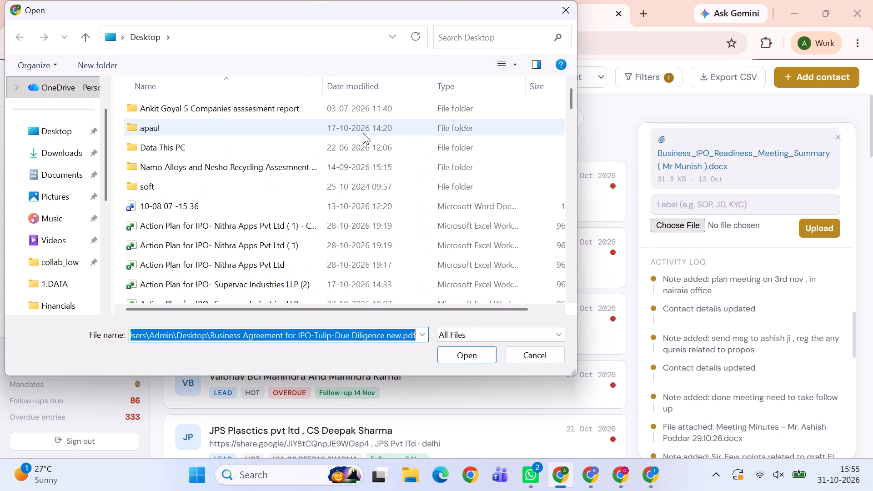
key("Return")
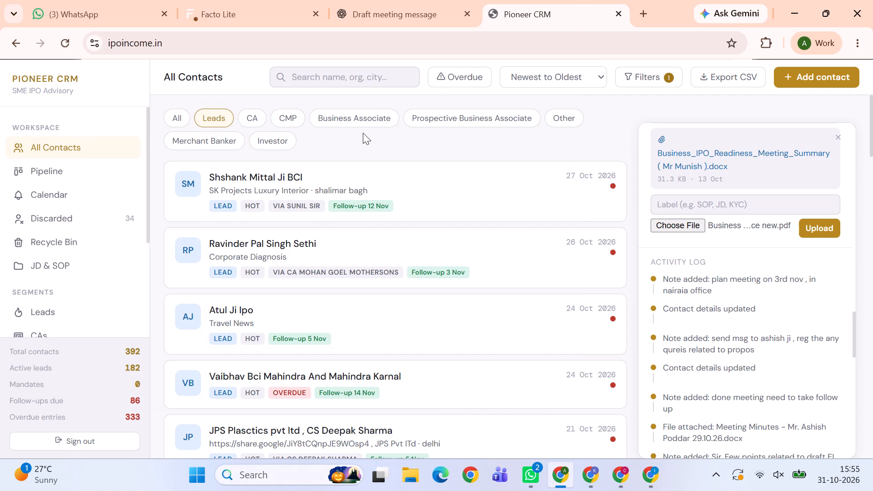
left_click(818, 225)
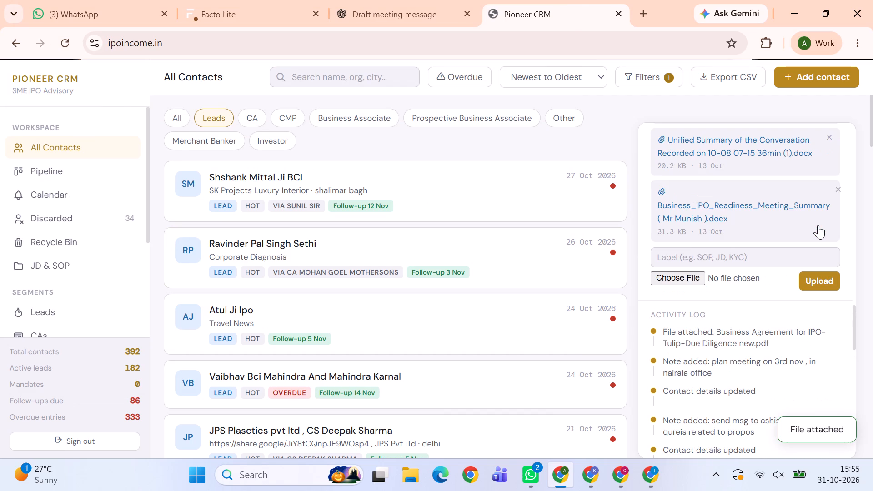
Add the note "updated newly resend business agreement" to the Tulip Compression lead.
scroll(741, 199, "up", 5)
scroll(741, 199, "down", 4)
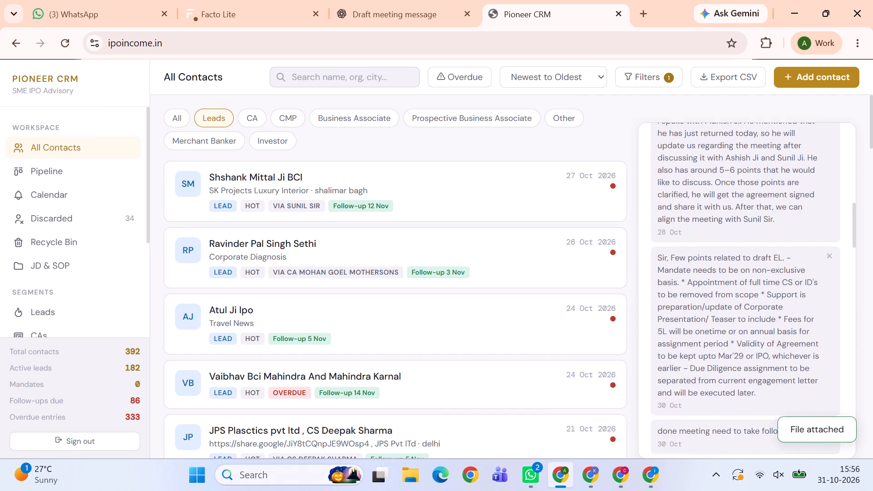
scroll(741, 199, "down", 2)
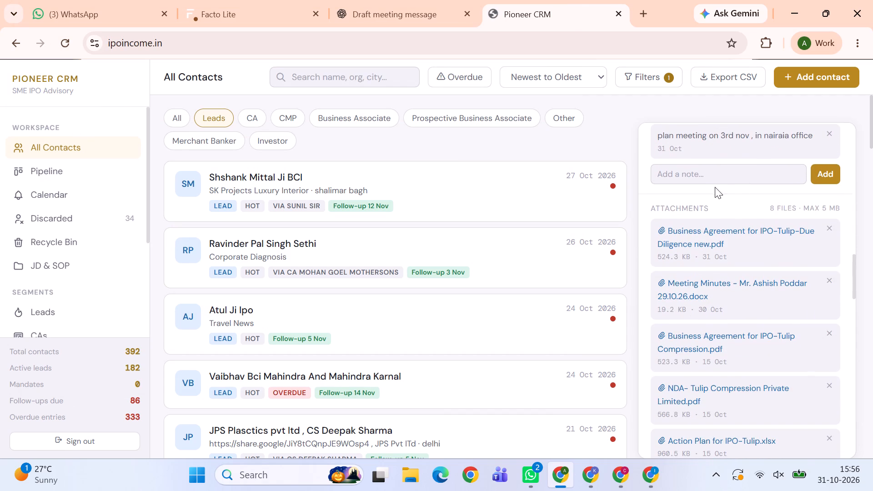
left_click(717, 178)
type("updared")
key("space")
key("BackSpace")
key("BackSpace")
key("BackSpace")
key("BackSpace")
key("BackSpace")
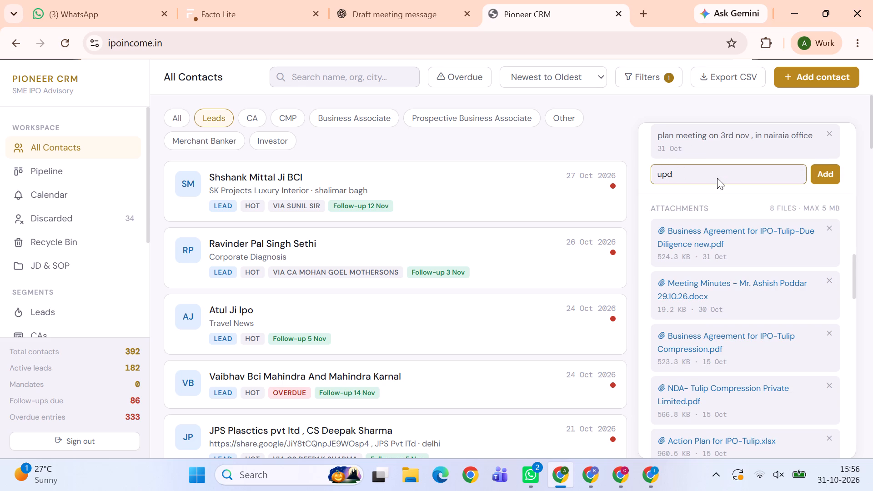
type("ated newlu")
key("space")
key("BackSpace")
key("BackSpace")
type("y resend")
key("space")
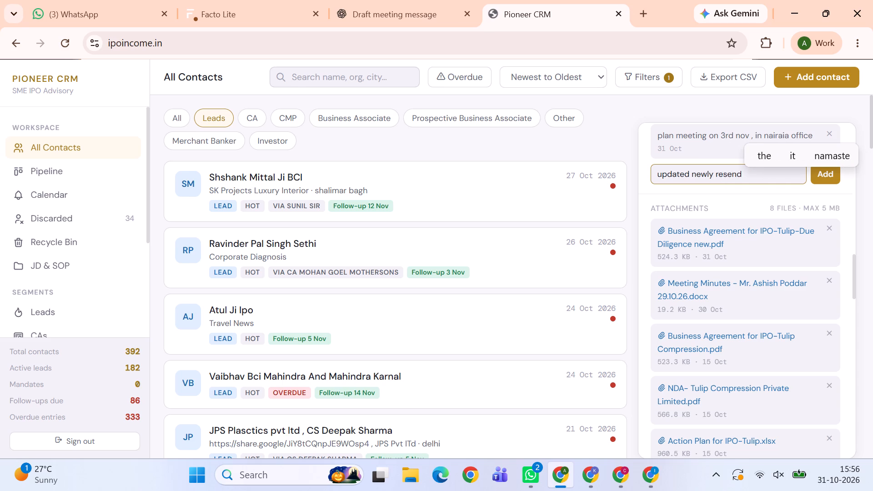
type("business agreement")
key("space")
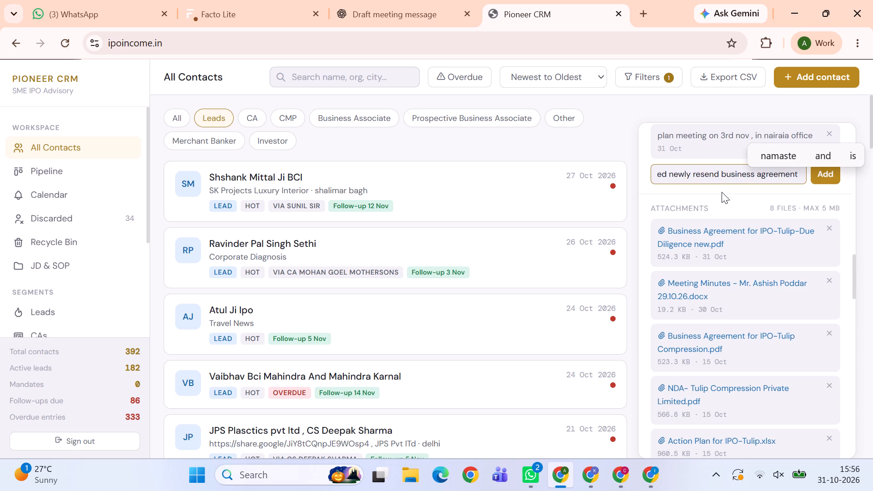
left_click_drag(722, 192, 766, 201)
left_click(766, 201)
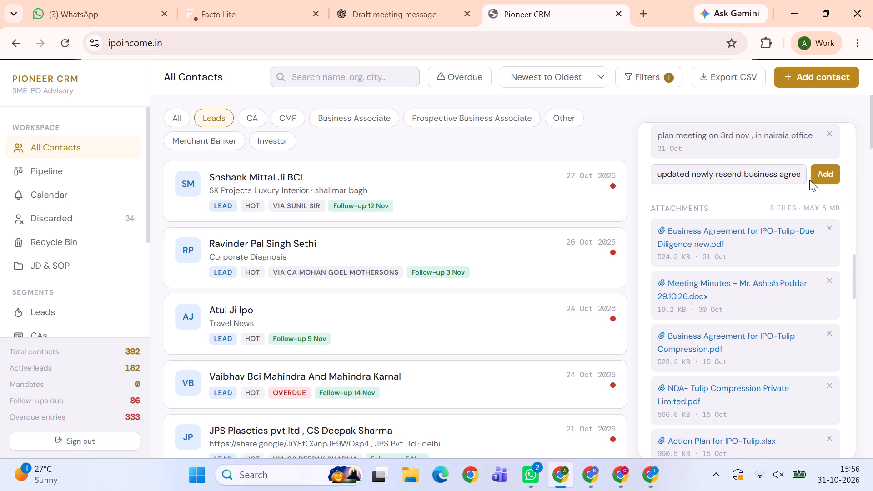
left_click(820, 178)
Change the leads filter's stage to Warm, apply it, and look through the filtered list.
scroll(691, 152, "up", 2)
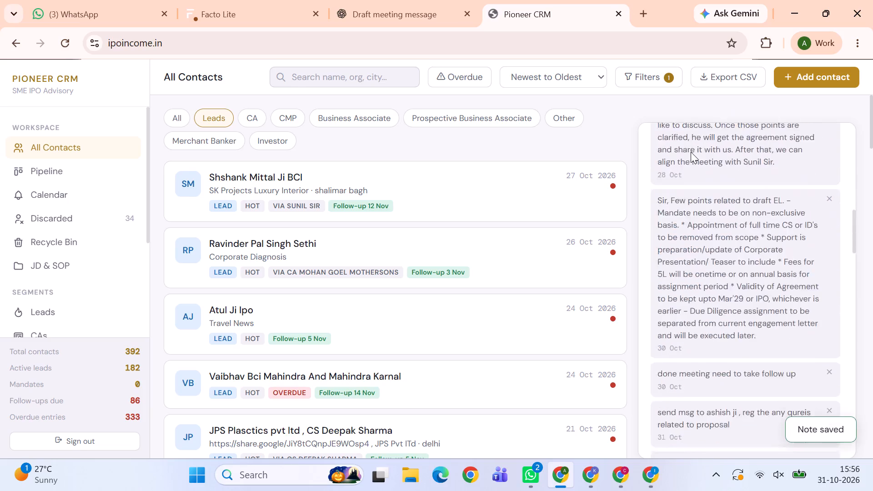
scroll(691, 152, "up", 3)
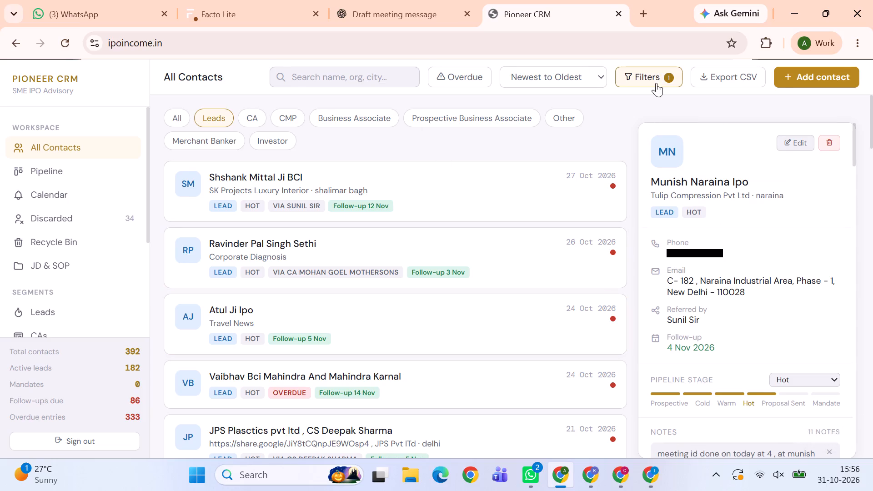
left_click(642, 74)
left_click(538, 124)
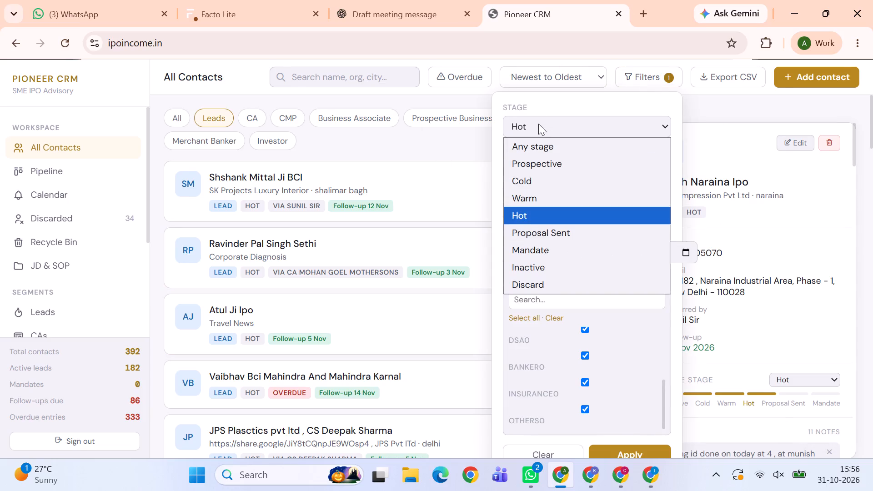
left_click(527, 192)
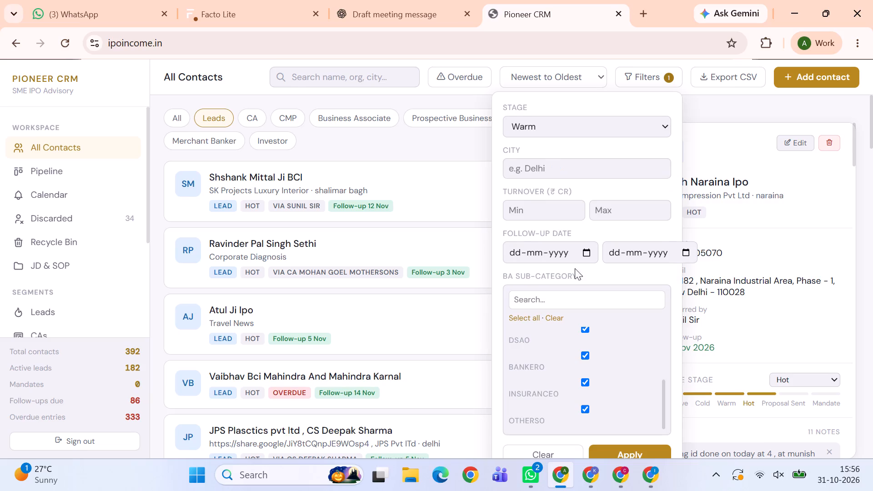
left_click(615, 452)
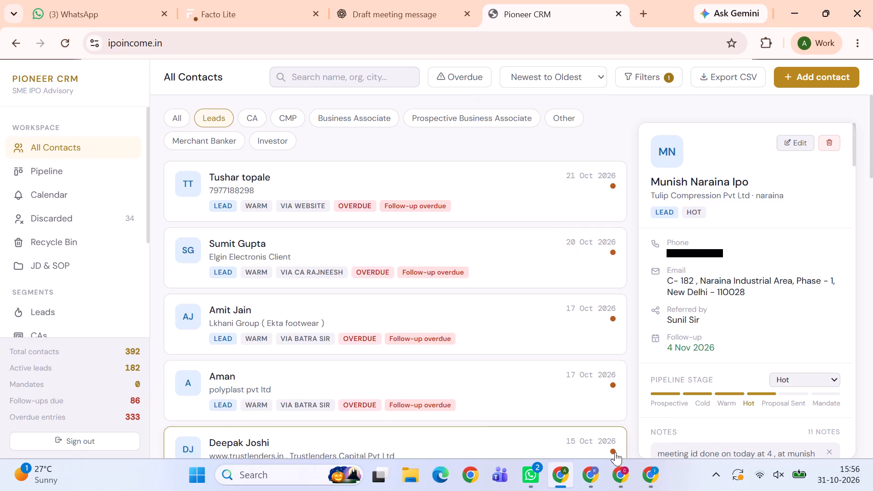
scroll(459, 312, "down", 17)
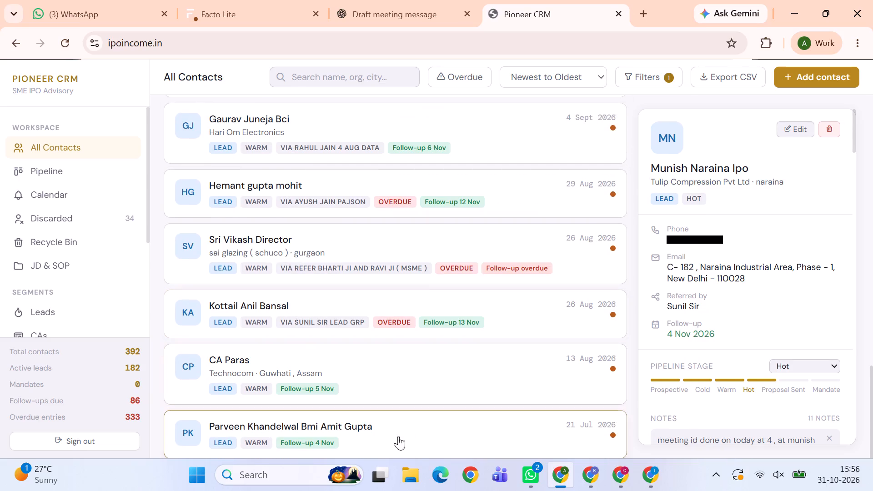
Open the warm lead dated 21 Jul 2026, with a 4 Nov follow-up, to view its details and notes.
left_click(405, 434)
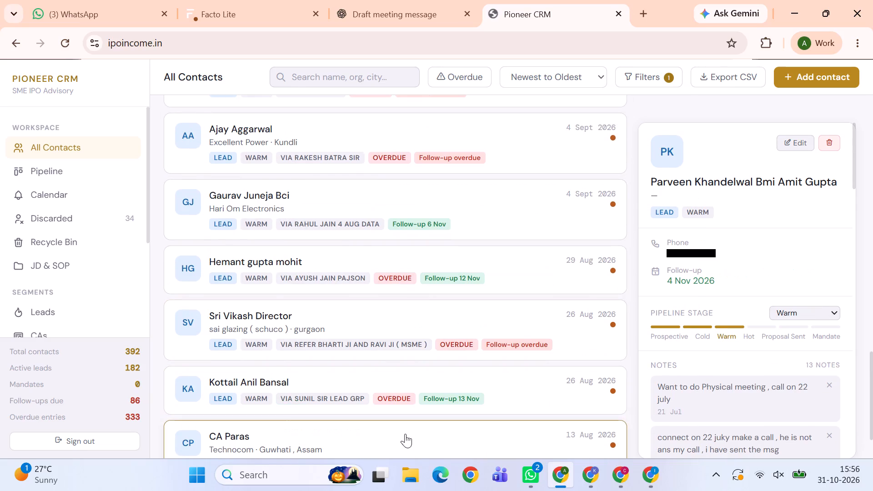
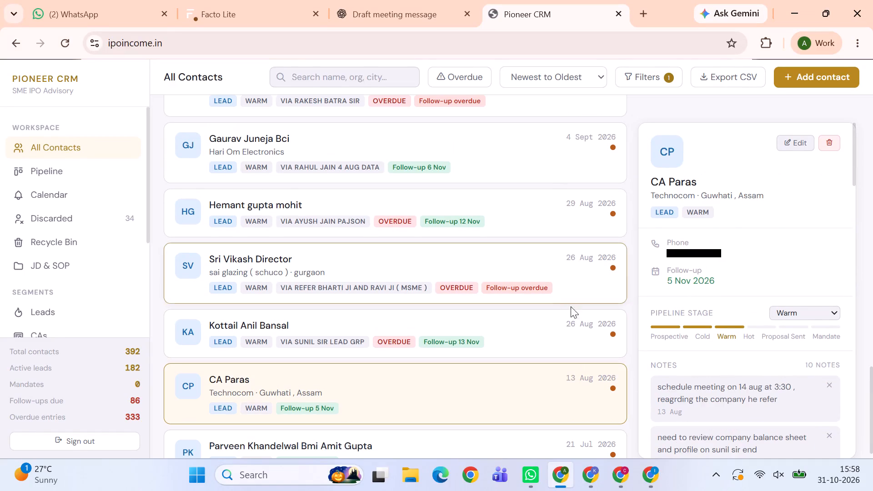
Check the warm sai glazing ( schuco ) lead, and read through the notes of the warm lead dated 29 Aug 2026.
left_click(575, 316)
left_click(584, 264)
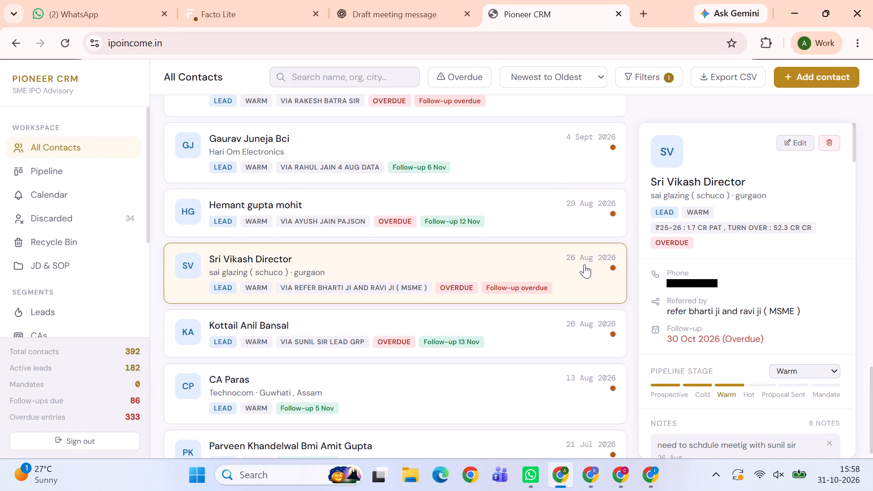
left_click(486, 209)
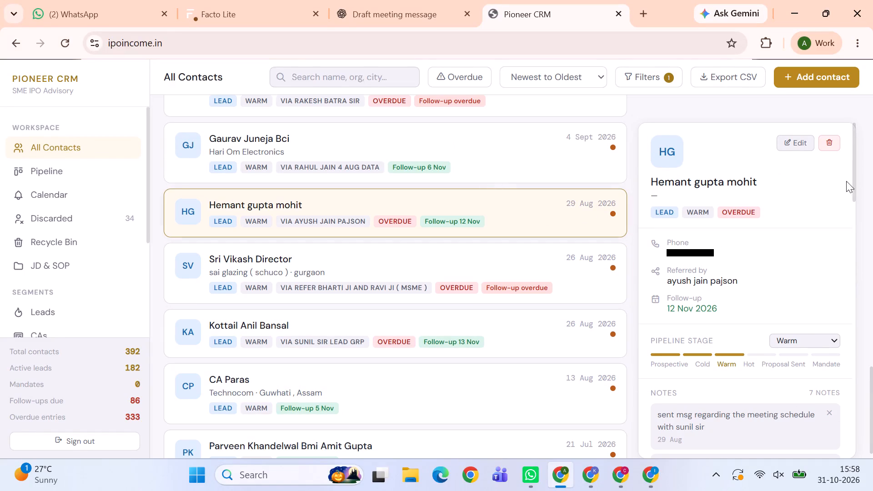
scroll(765, 307, "down", 6)
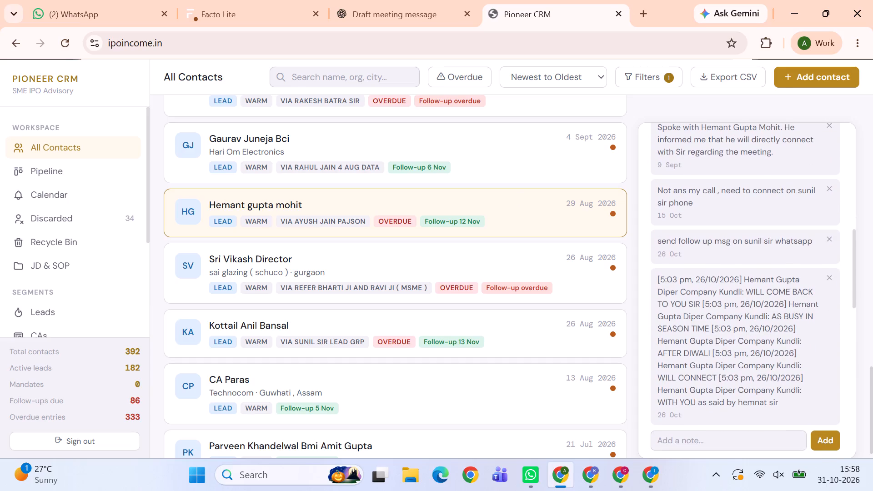
Review the details and notes of the Hari Om Electronics, Excellent Power and neptuneindia.com warm leads, and of the newest website-referred lead.
left_click(494, 127)
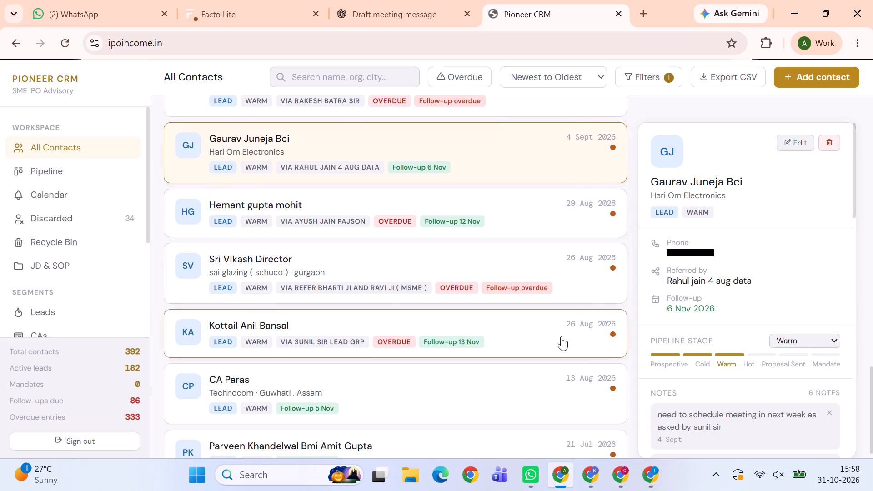
scroll(561, 336, "up", 1)
left_click(552, 180)
scroll(552, 180, "up", 2)
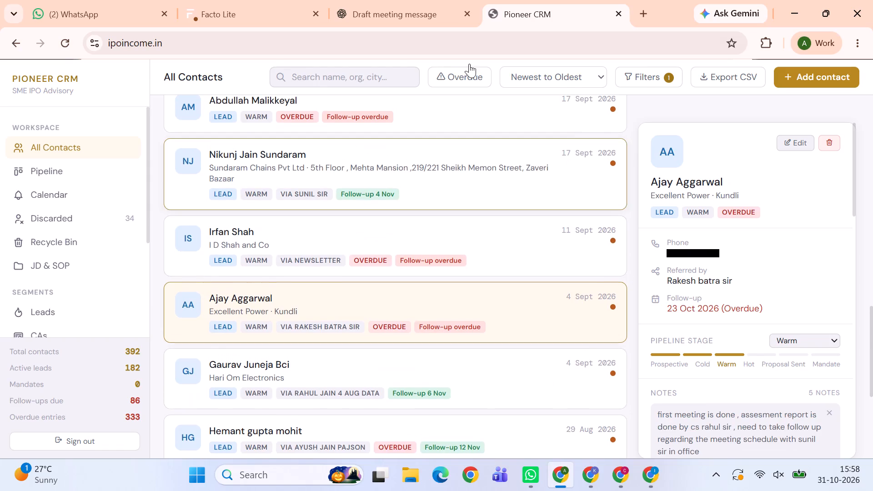
scroll(452, 165, "up", 5)
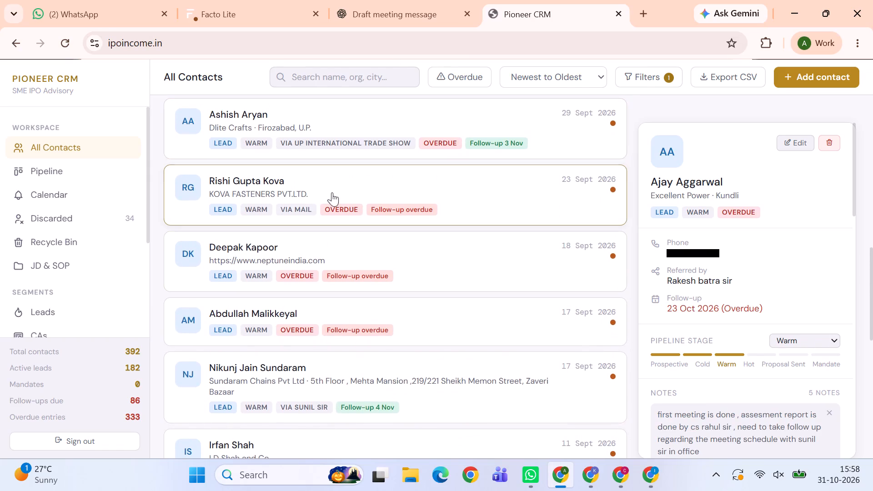
left_click(578, 285)
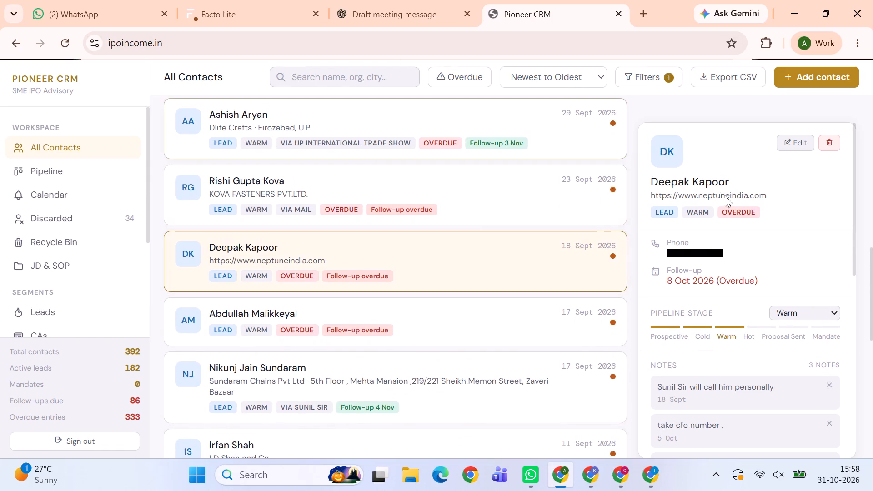
scroll(701, 272, "right", 1)
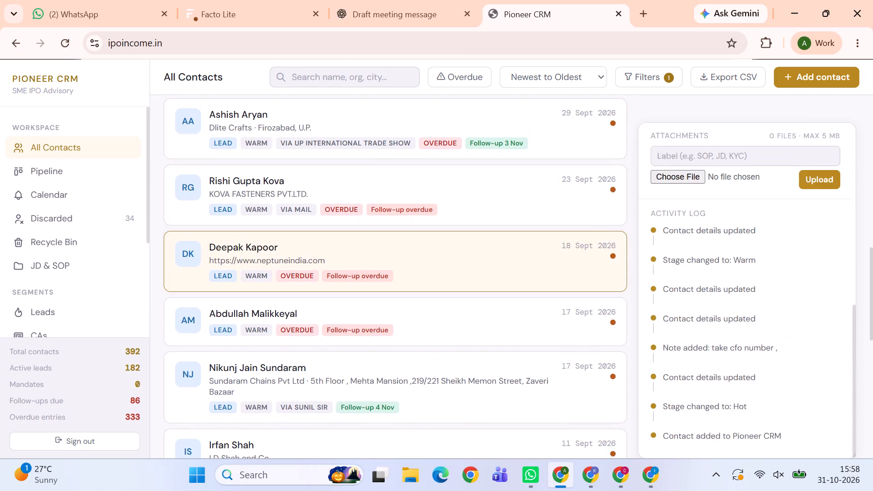
scroll(701, 272, "right", 1)
scroll(472, 234, "up", 3)
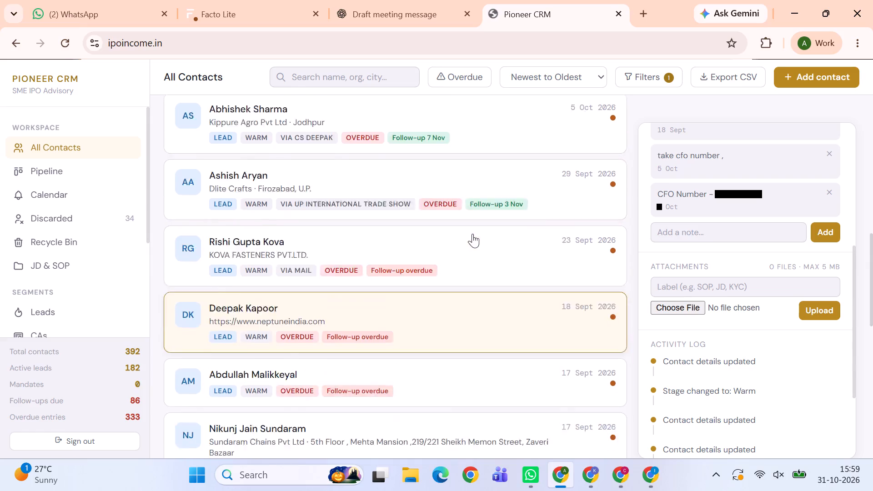
scroll(472, 234, "up", 4)
left_click(562, 192)
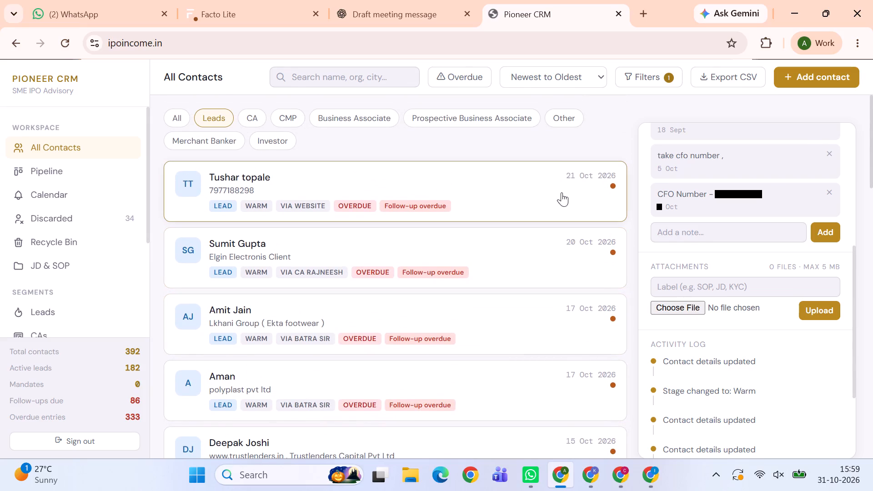
scroll(732, 333, "down", 1)
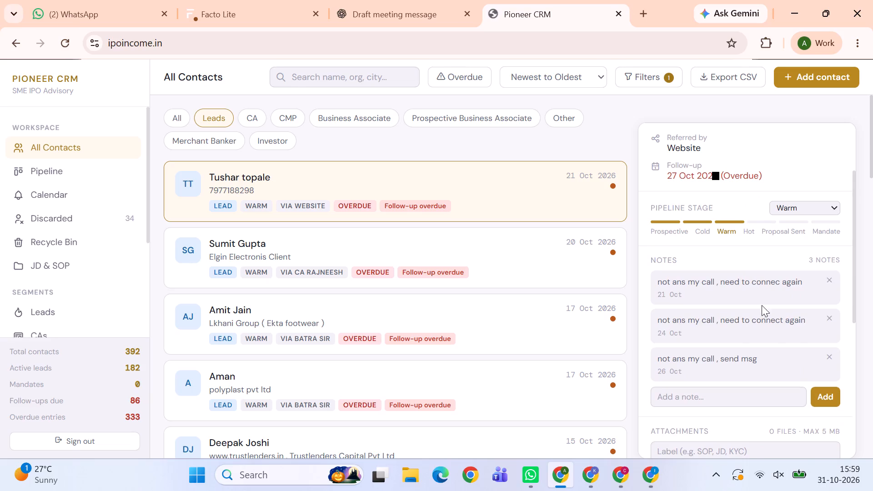
scroll(787, 359, "up", 2)
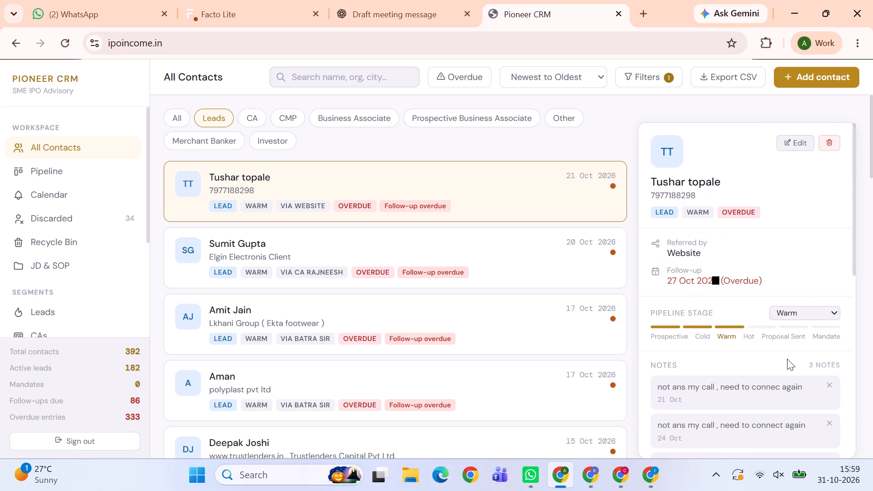
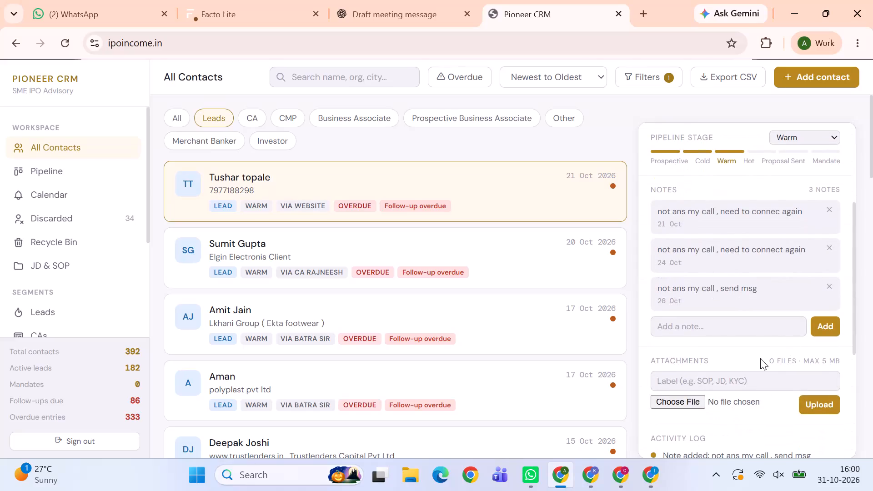
Add the note "not ans my call , need to connect again" to the newest website-referred warm lead.
left_click(725, 326)
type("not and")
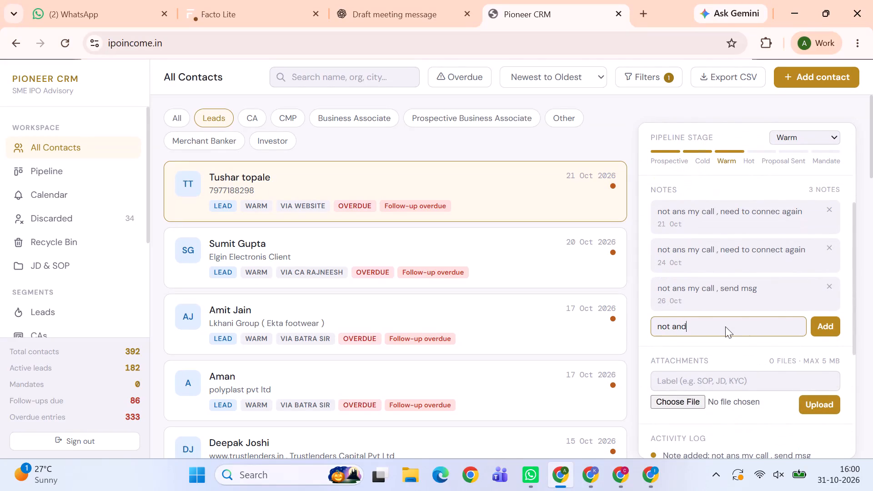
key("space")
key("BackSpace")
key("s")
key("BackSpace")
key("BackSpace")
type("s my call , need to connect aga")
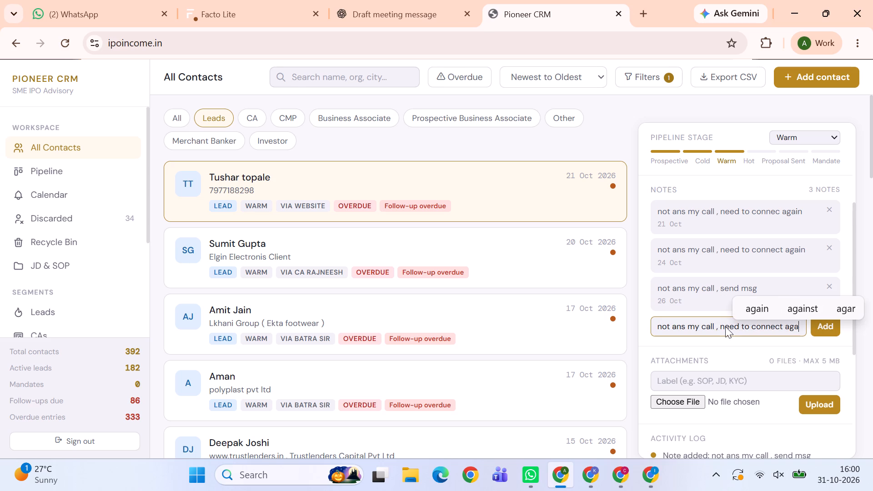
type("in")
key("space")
left_click(742, 359)
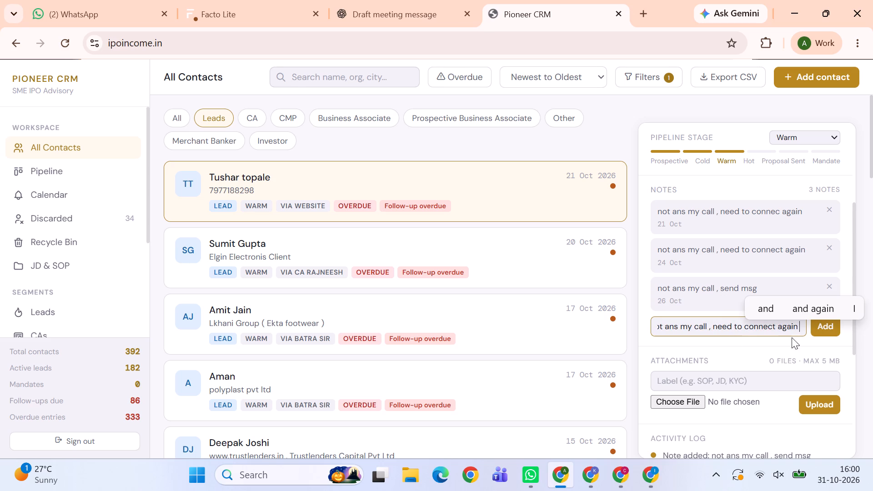
left_click(827, 323)
Set the newest website-referred lead's follow-up date to 4 November 2026 and update the contact.
scroll(781, 286, "up", 3)
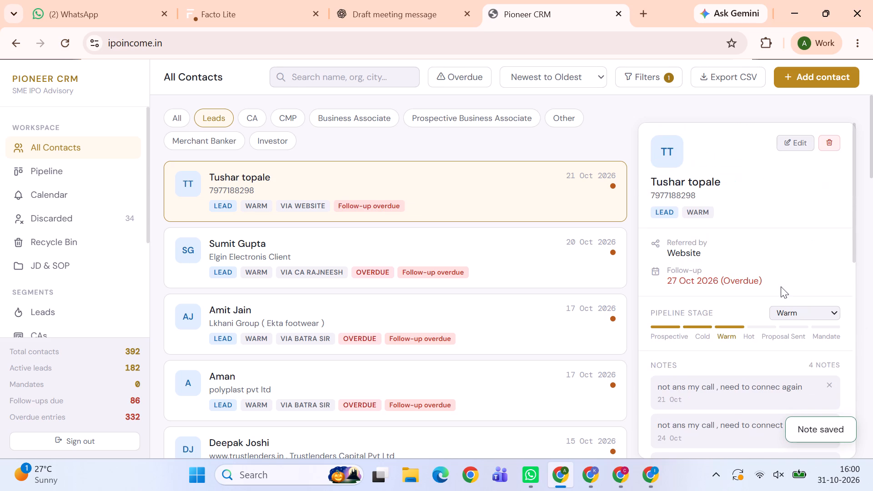
left_click(802, 137)
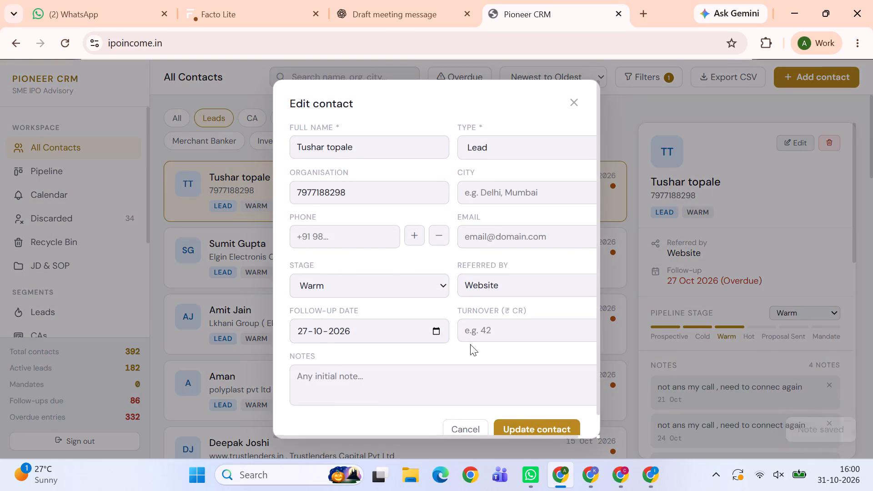
left_click(434, 330)
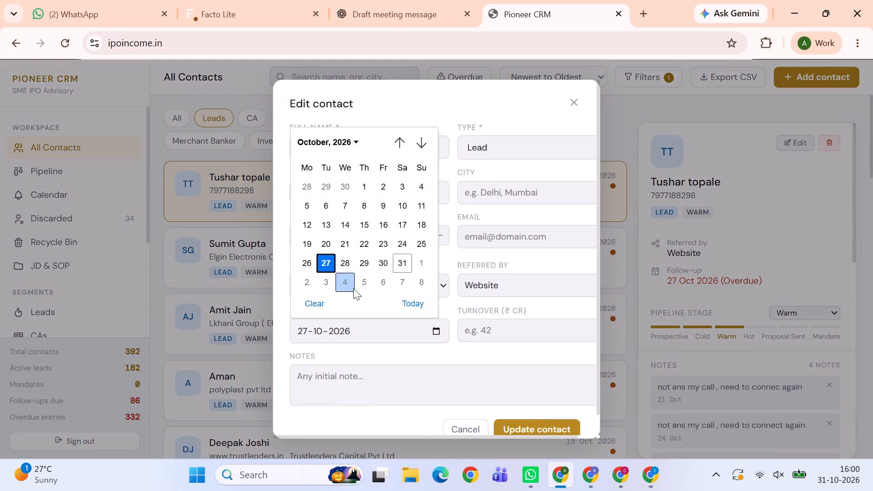
left_click(353, 288)
left_click(527, 427)
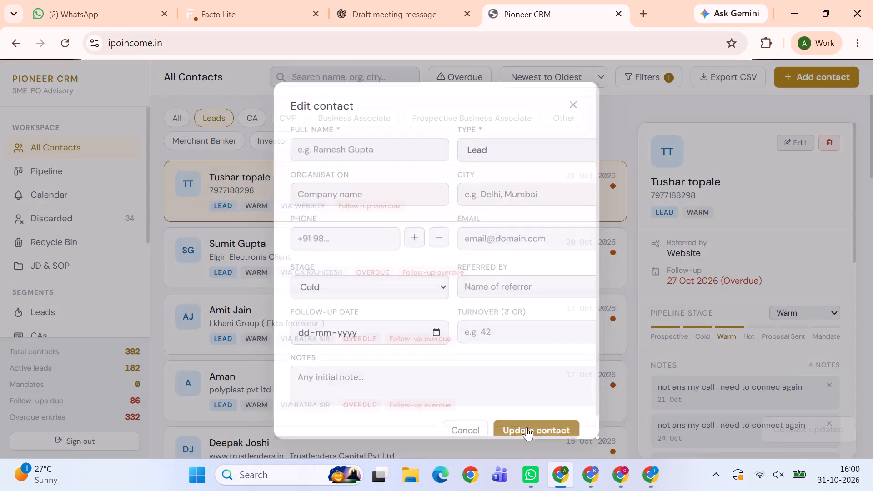
Review the Elgin Electronis Client lead and add a note that the meeting will be planned after Diwali, as said by the lead contact.
left_click(522, 262)
scroll(725, 278, "down", 1)
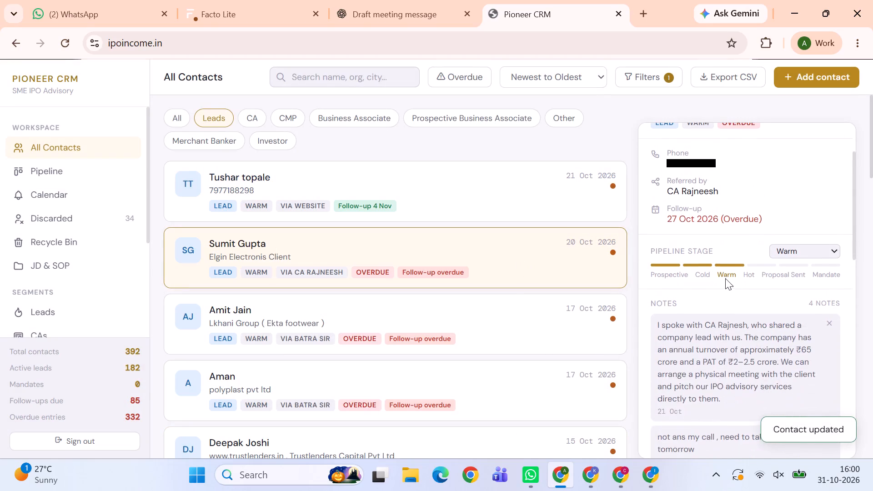
scroll(725, 278, "down", 1)
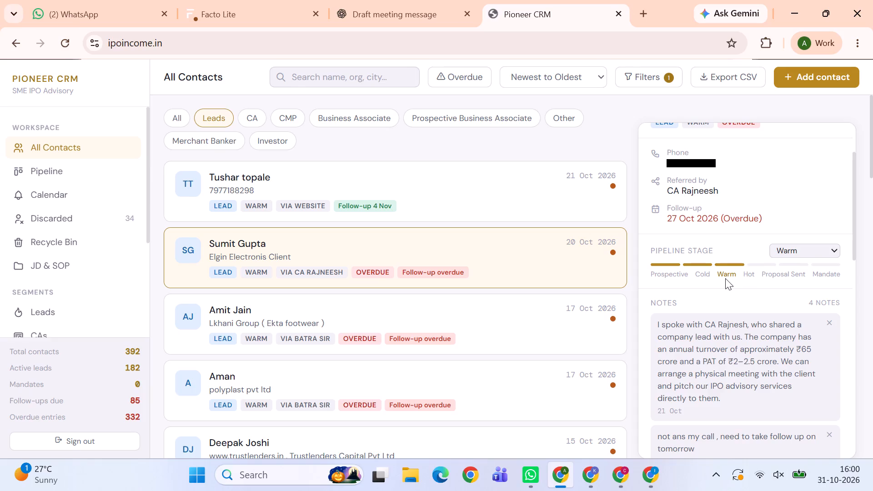
scroll(725, 278, "up", 1)
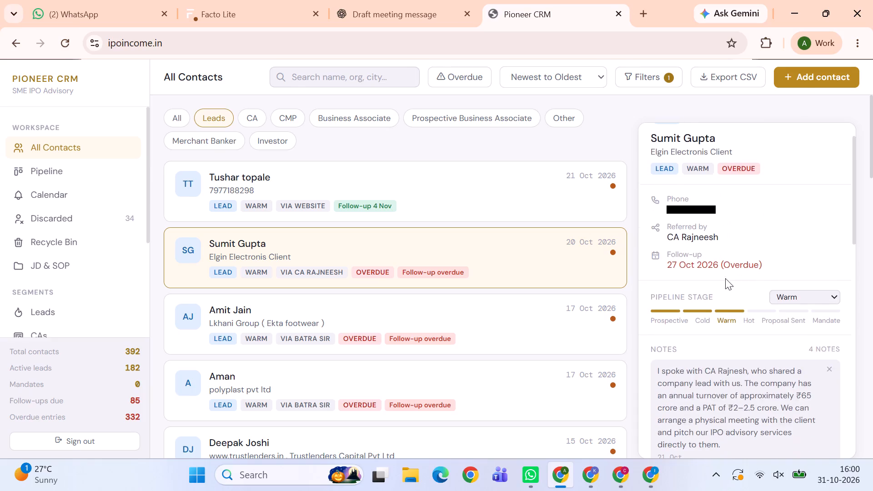
scroll(725, 278, "up", 1)
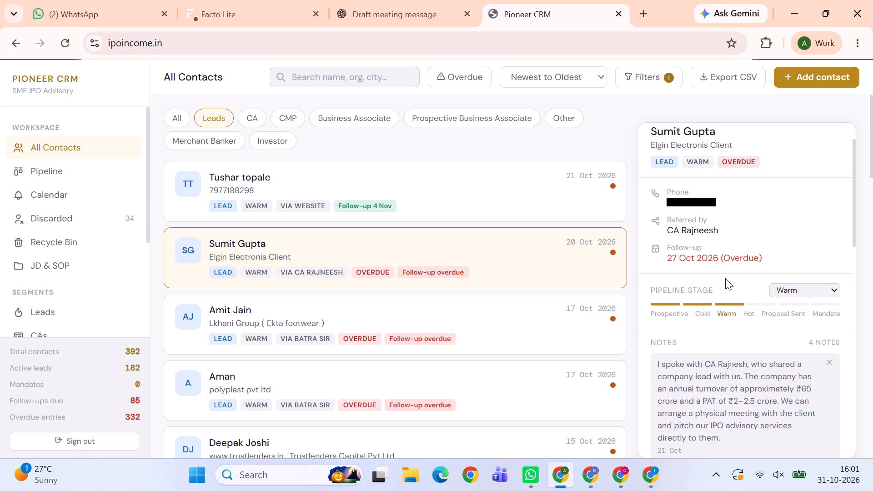
scroll(725, 278, "down", 1)
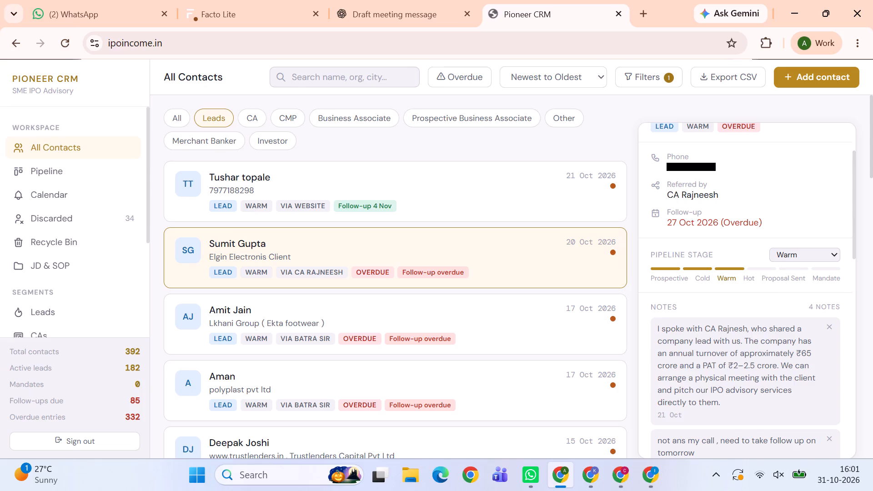
scroll(726, 333, "down", 3)
left_click(695, 313)
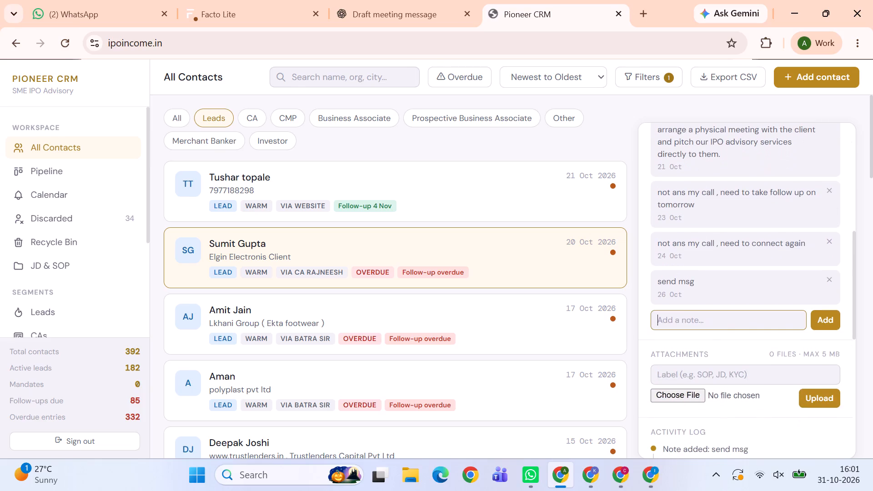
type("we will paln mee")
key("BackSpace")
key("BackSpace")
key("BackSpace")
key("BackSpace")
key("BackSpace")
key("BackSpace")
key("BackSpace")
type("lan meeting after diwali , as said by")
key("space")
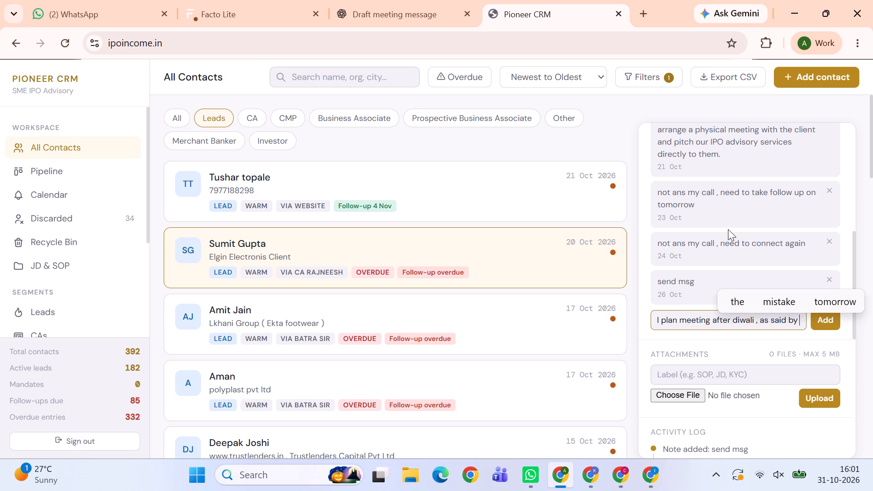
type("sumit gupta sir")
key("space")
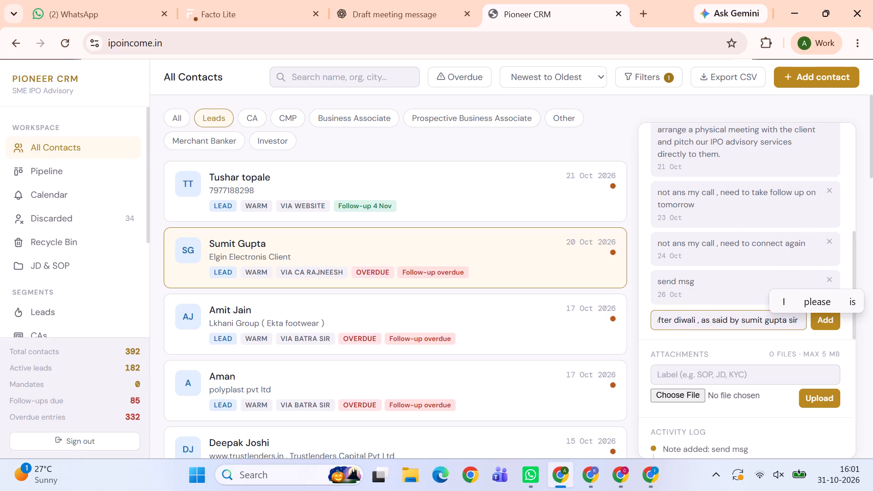
left_click(738, 333)
left_click(826, 319)
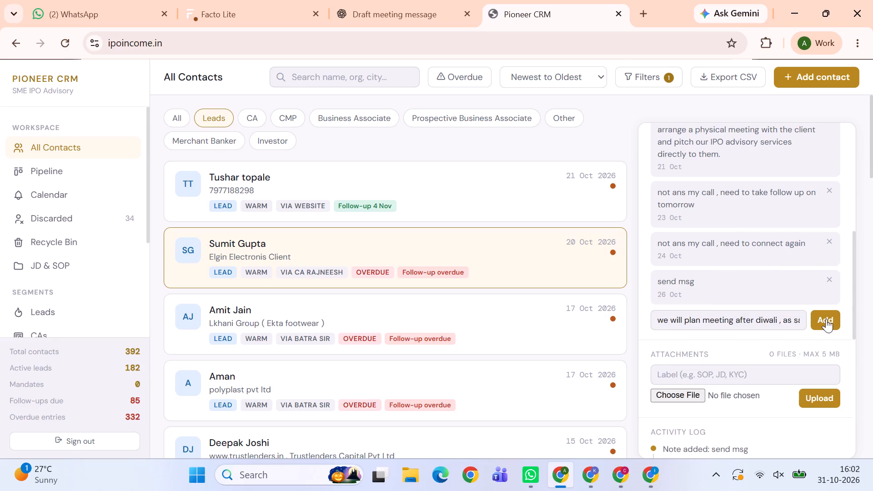
Set the Elgin Electronis Client lead's follow-up date to 12 November 2026 and update the contact.
scroll(753, 283, "up", 5)
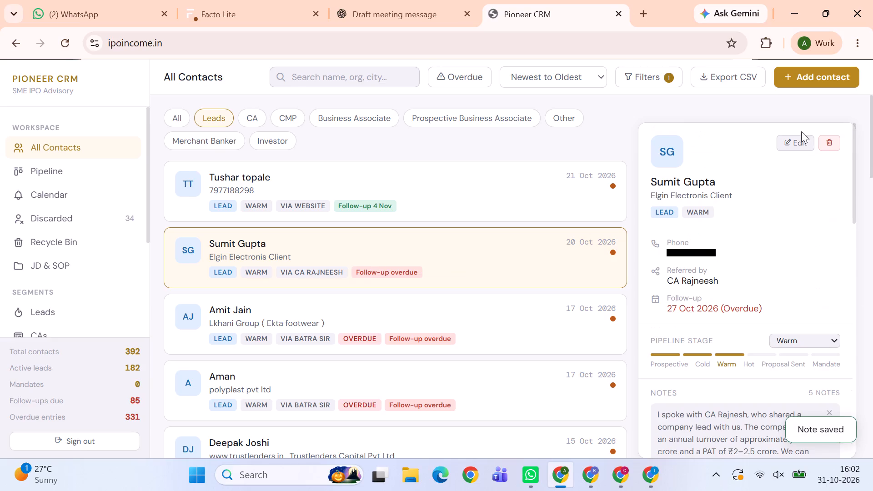
left_click(801, 137)
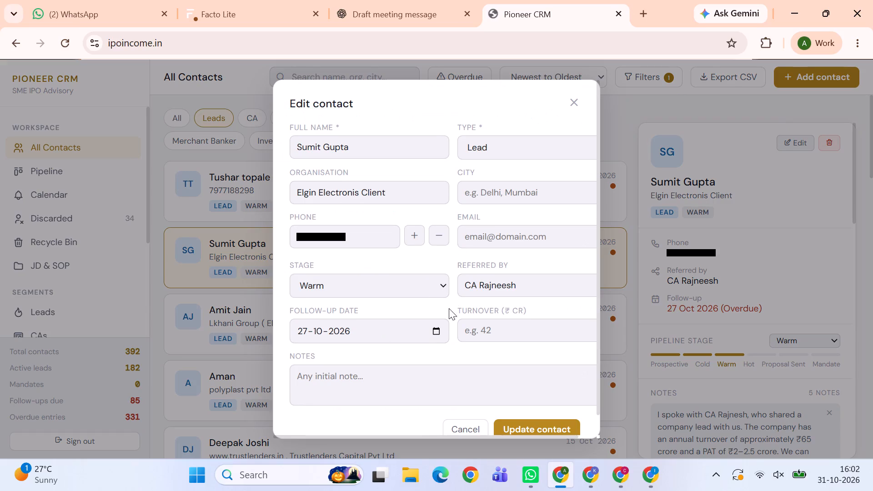
left_click(435, 327)
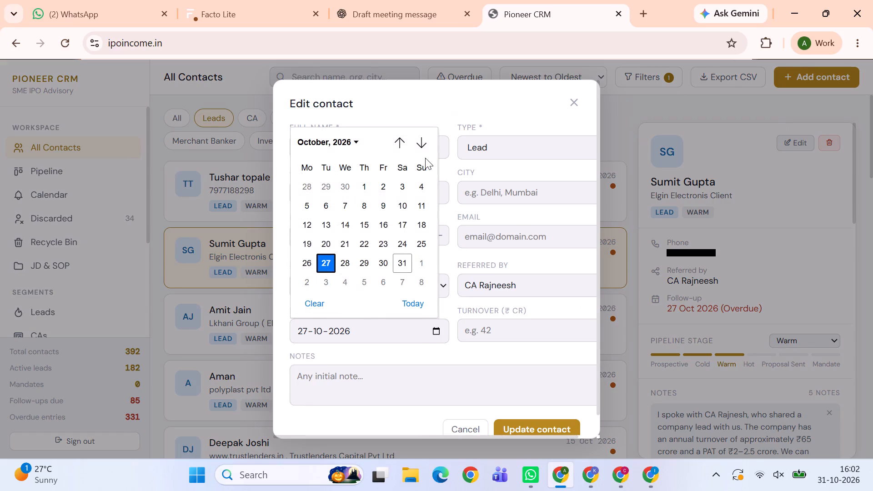
left_click(423, 151)
left_click(422, 147)
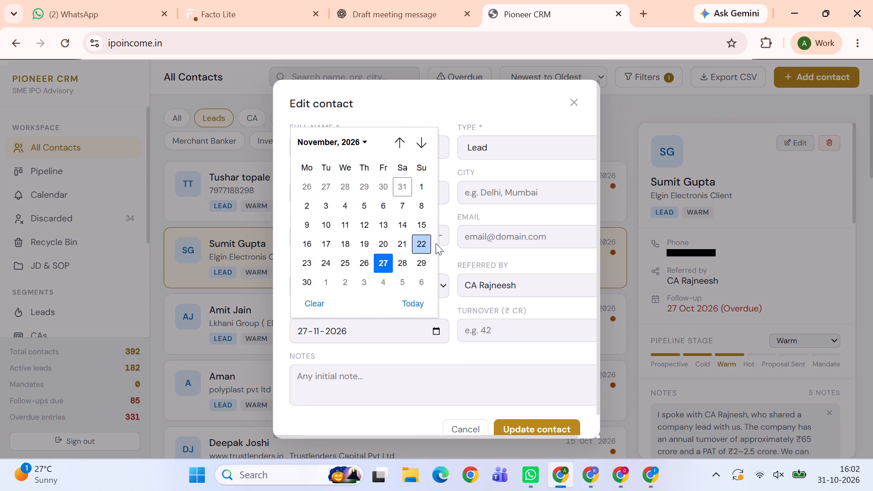
left_click(365, 227)
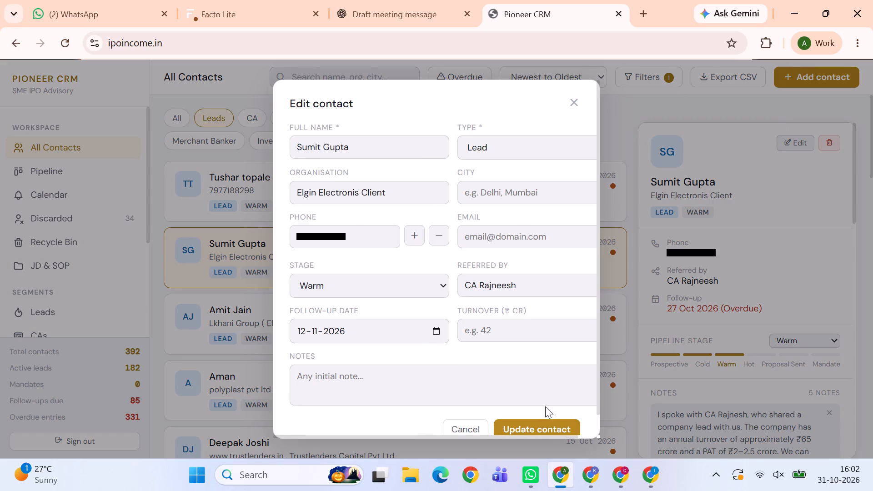
left_click(547, 426)
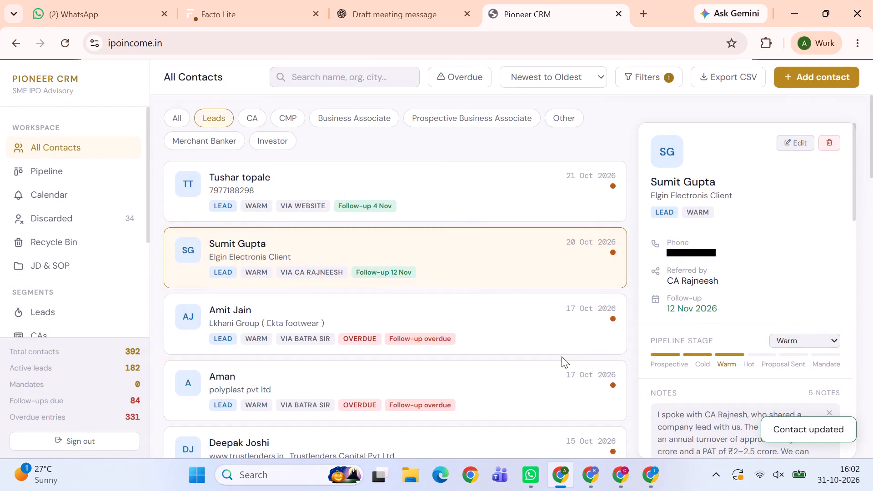
Review the details and notes of the Lkhani Group, polyplast pvt ltd, Trustlenders Capital, Hos-P-2147 and Chitrahill Realty warm leads.
left_click(541, 333)
scroll(541, 333, "down", 1)
left_click(539, 321)
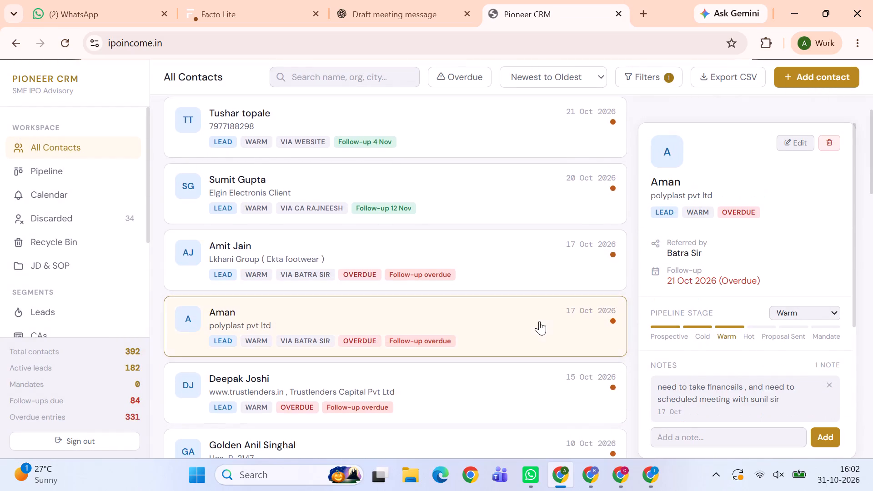
scroll(539, 321, "down", 1)
left_click(511, 327)
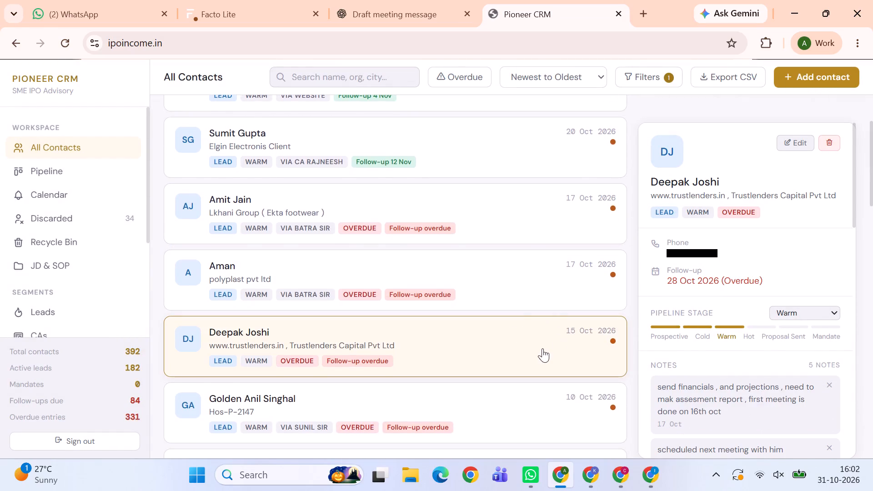
scroll(542, 348, "down", 1)
scroll(758, 291, "down", 1)
scroll(758, 291, "up", 1)
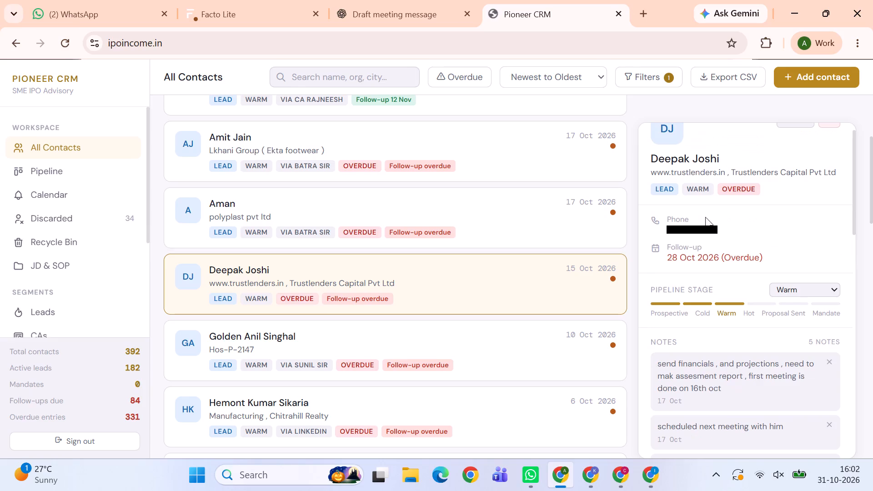
scroll(765, 276, "down", 3)
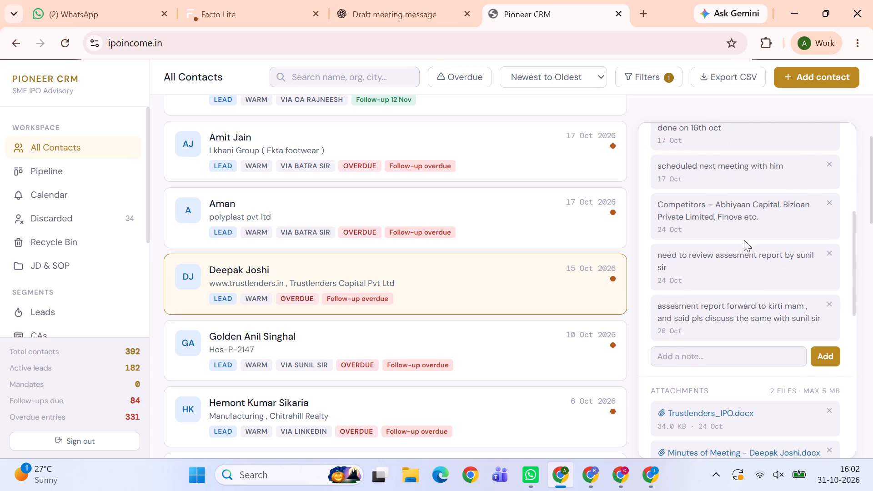
left_click(554, 333)
scroll(554, 333, "down", 1)
left_click(516, 332)
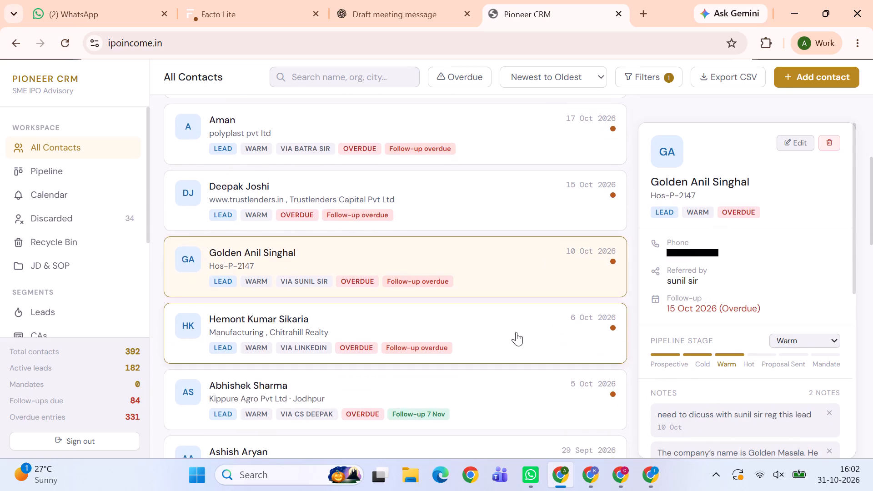
scroll(516, 332, "down", 1)
scroll(741, 273, "down", 2)
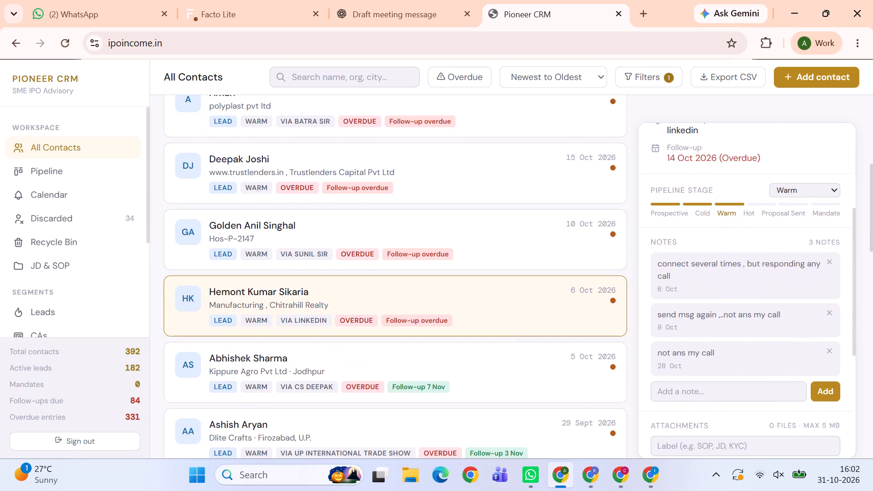
scroll(744, 268, "up", 1)
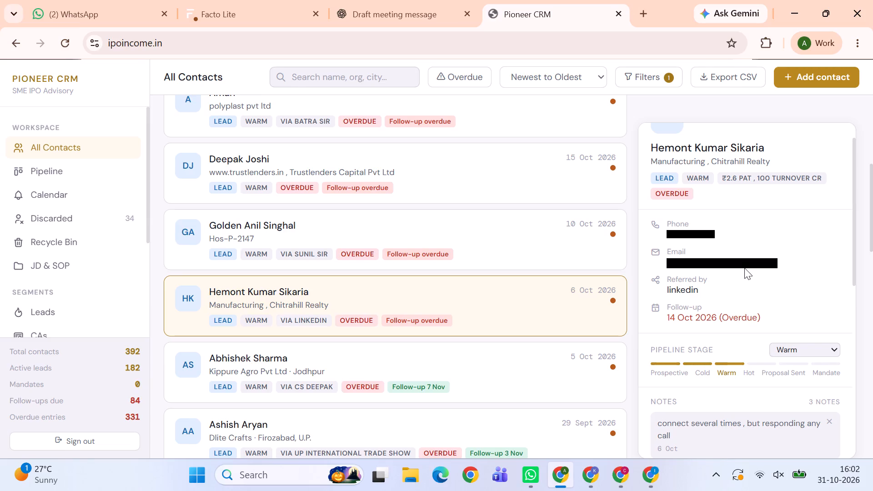
scroll(793, 227, "up", 1)
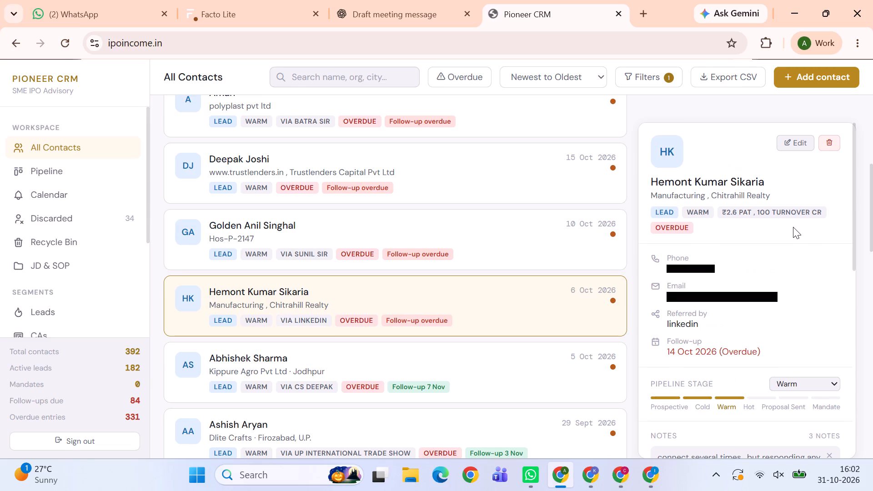
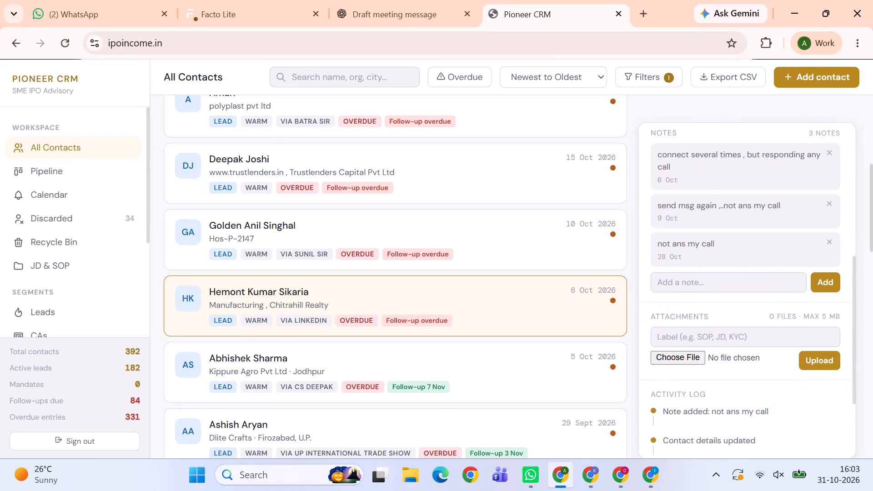
Add the note "not ans my call , need to connect again" to the Chitrahill Realty lead.
left_click(707, 284)
type("not and")
key("space")
key("BackSpace")
key("s")
key("BackSpace")
key("BackSpace")
type("s my call , need to connect again")
key("space")
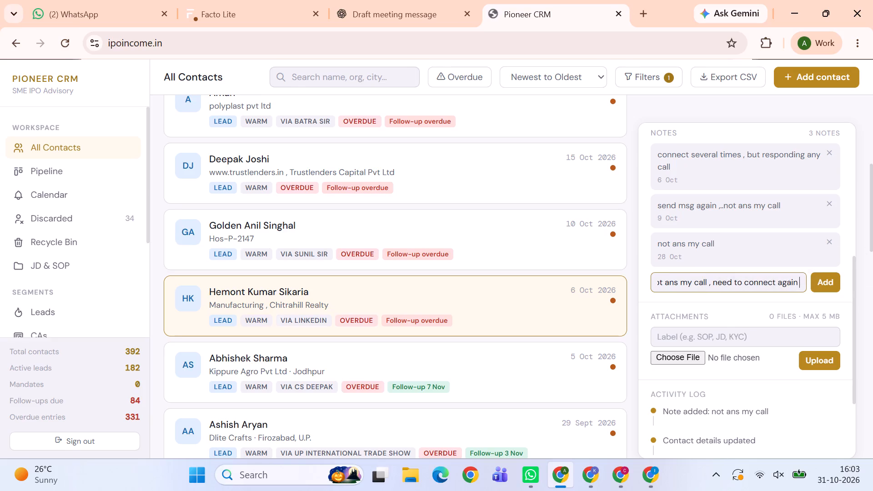
left_click(722, 309)
left_click(818, 279)
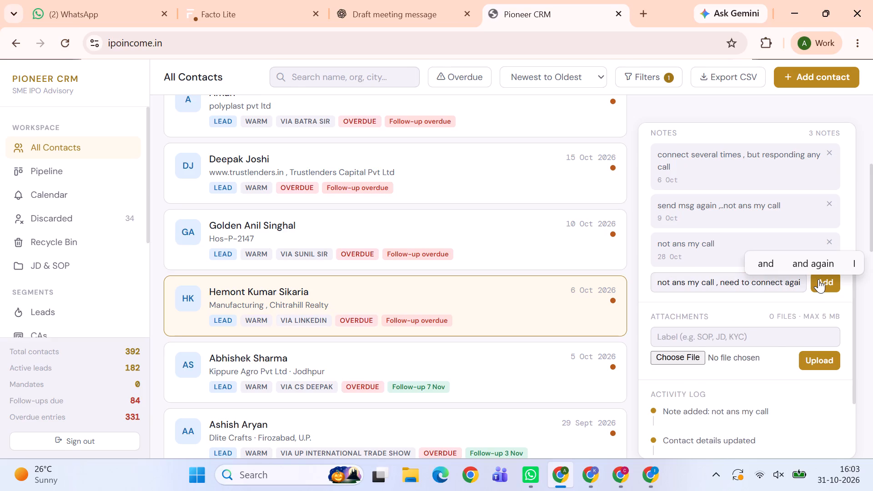
Set the Chitrahill Realty lead's follow-up date to 4 November 2026 and update the contact.
scroll(792, 248, "up", 3)
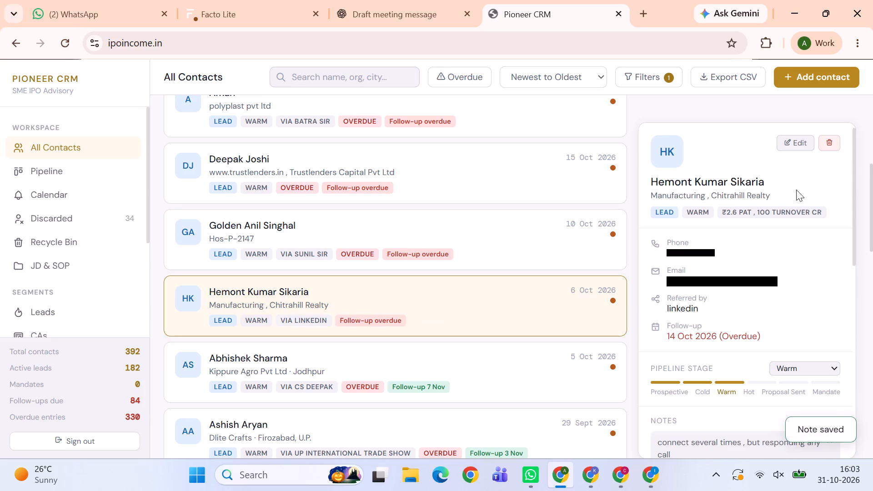
left_click(801, 144)
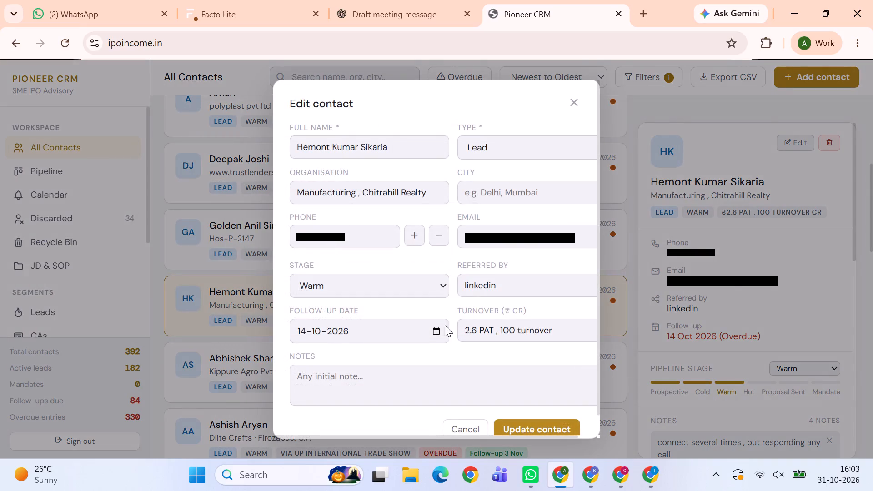
left_click(441, 326)
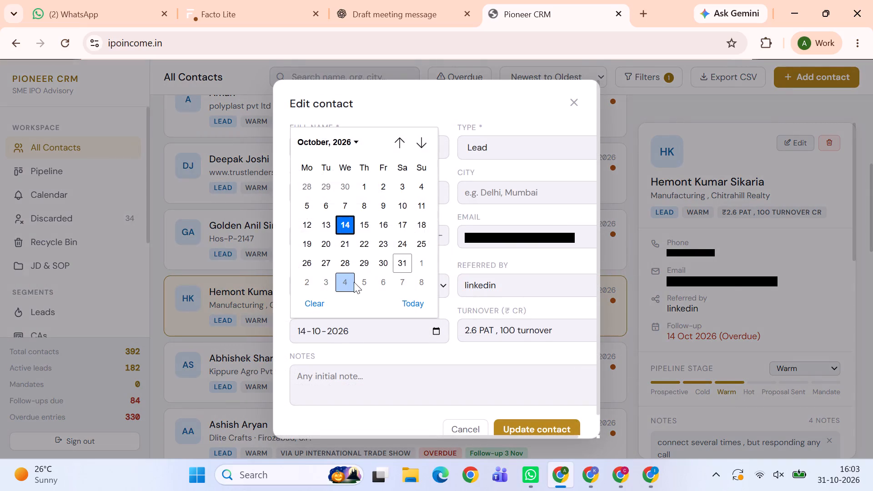
left_click(354, 282)
left_click(530, 422)
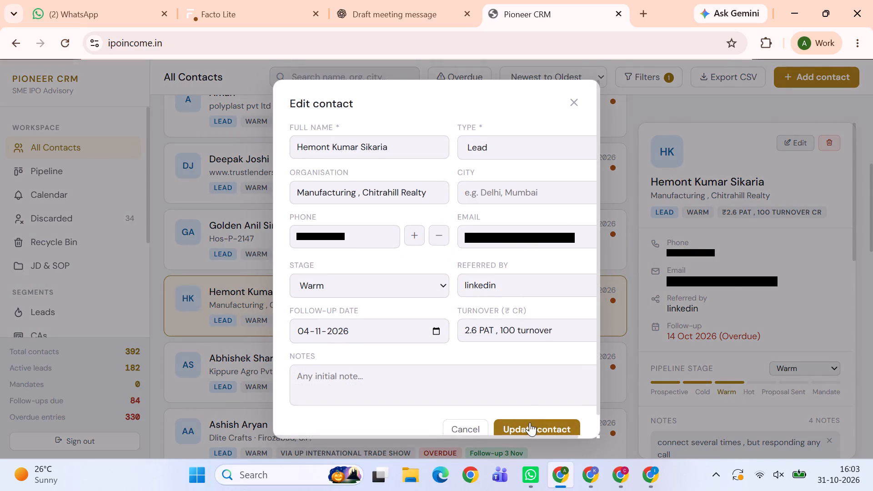
Review the details and notes of the Kippure Agro, Dlite Crafts and KOVA FASTENERS warm leads.
left_click(528, 382)
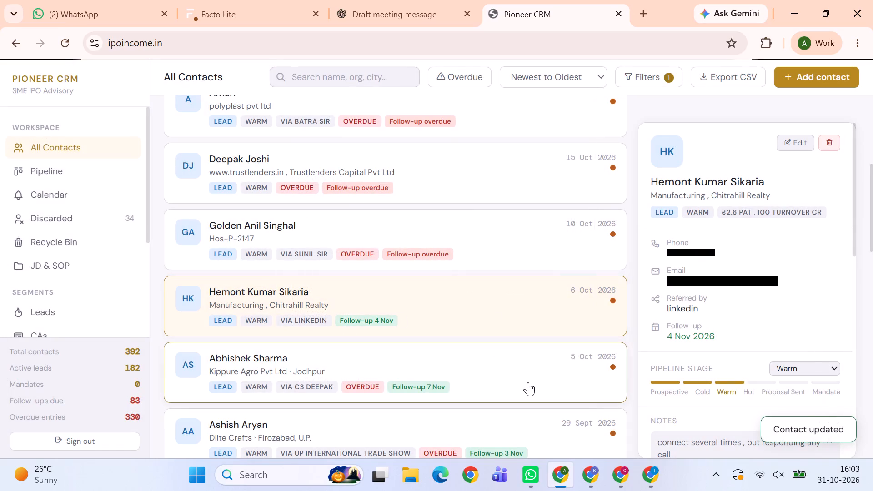
scroll(702, 325, "down", 4)
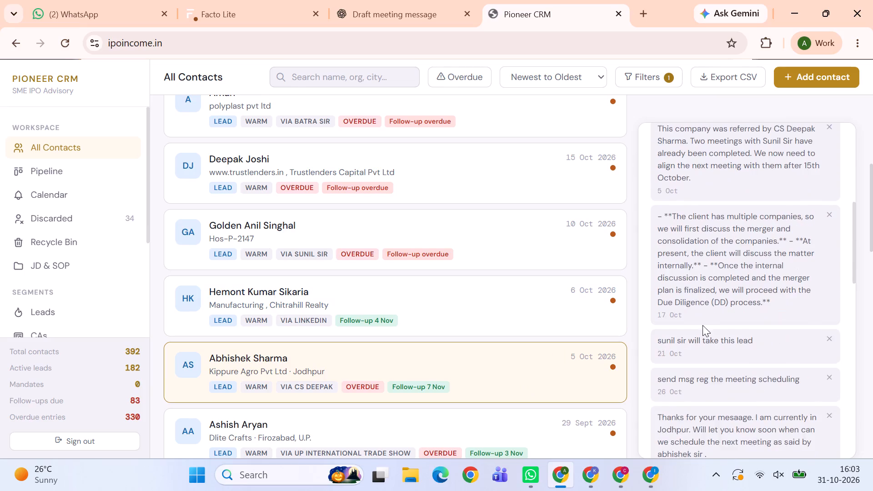
scroll(702, 325, "down", 3)
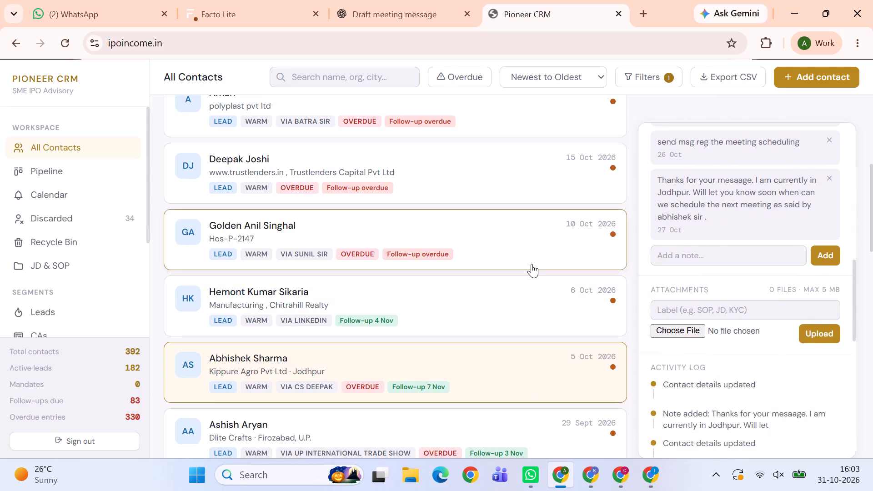
scroll(532, 264, "down", 3)
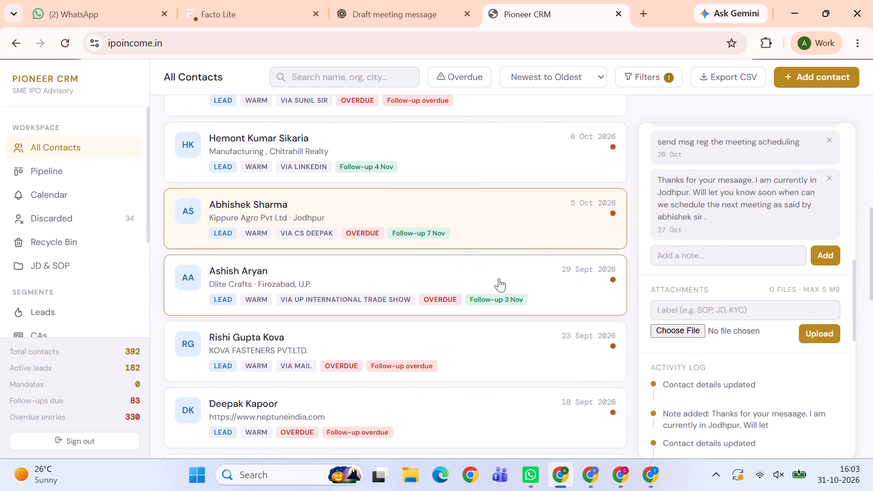
left_click(499, 278)
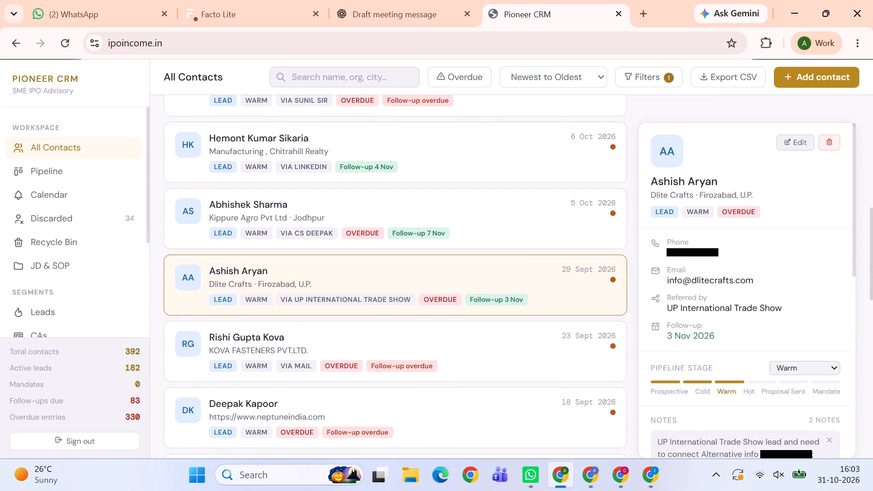
scroll(726, 284, "down", 1)
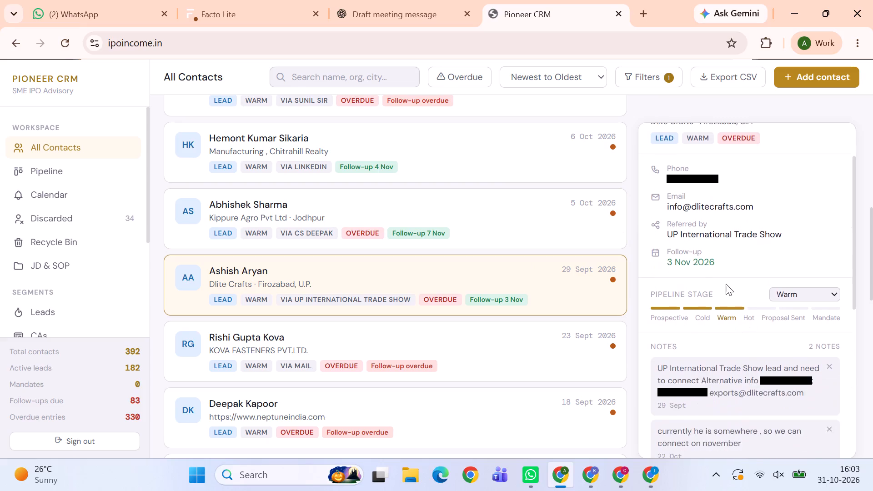
scroll(726, 284, "down", 1)
left_click(530, 343)
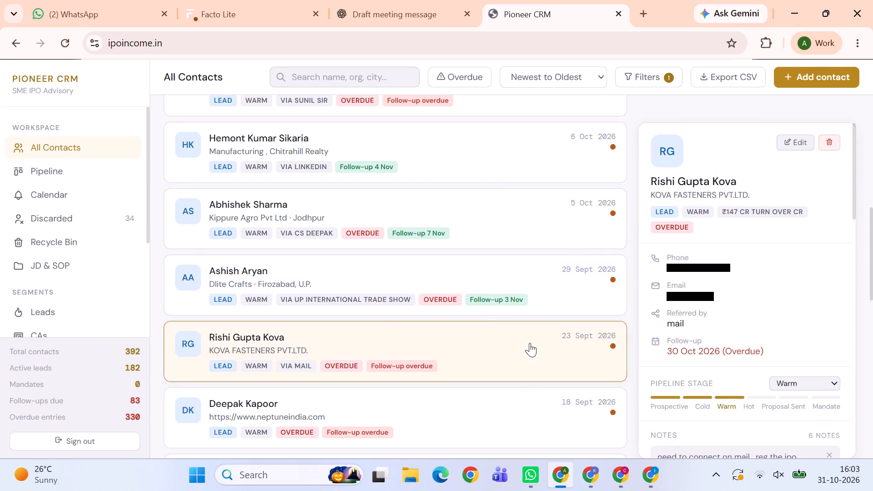
left_click_drag(720, 292, 658, 292)
left_click(744, 301)
Copy the KOVA FASTENERS lead's email address from its contact details and open a new browser tab.
left_click_drag(721, 296, 661, 297)
key("ctrl+c")
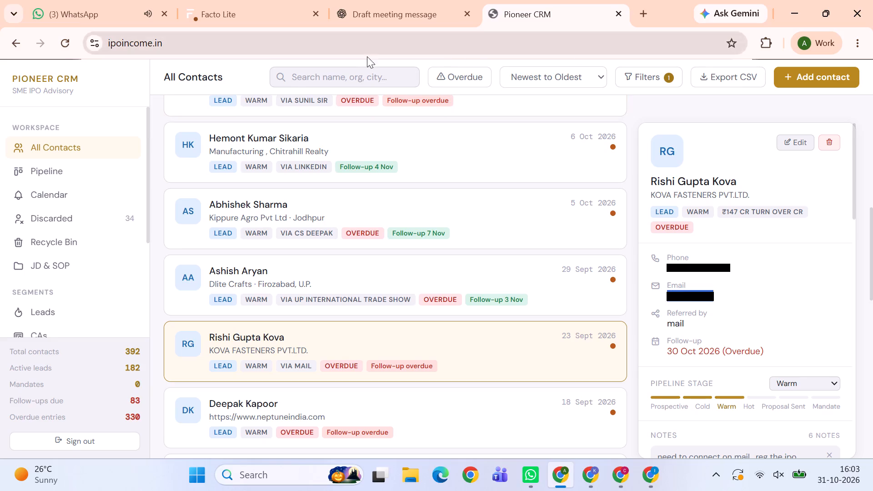
left_click(637, 6)
left_click(552, 43)
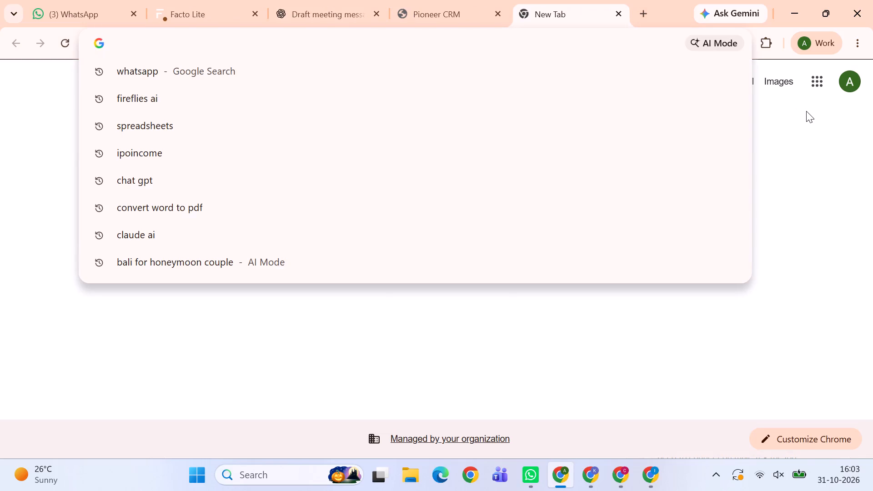
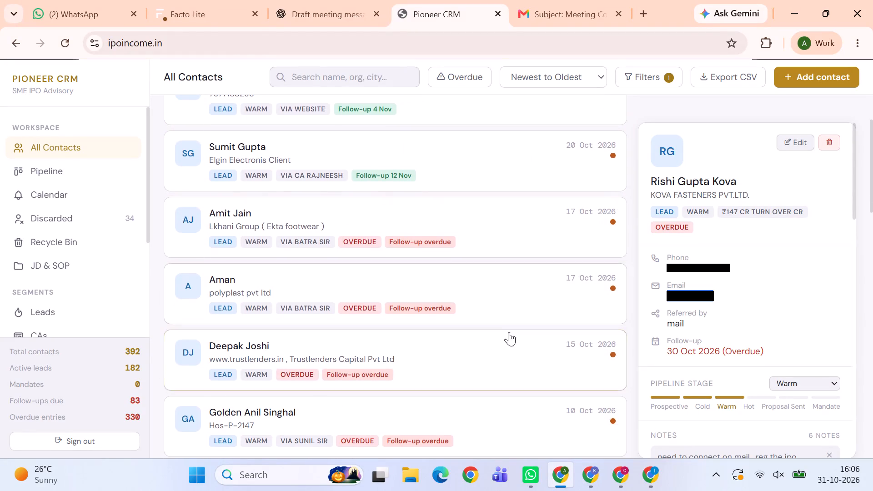
Review the Chitrahill Realty warm lead's notes and follow-up date again.
scroll(517, 331, "down", 2)
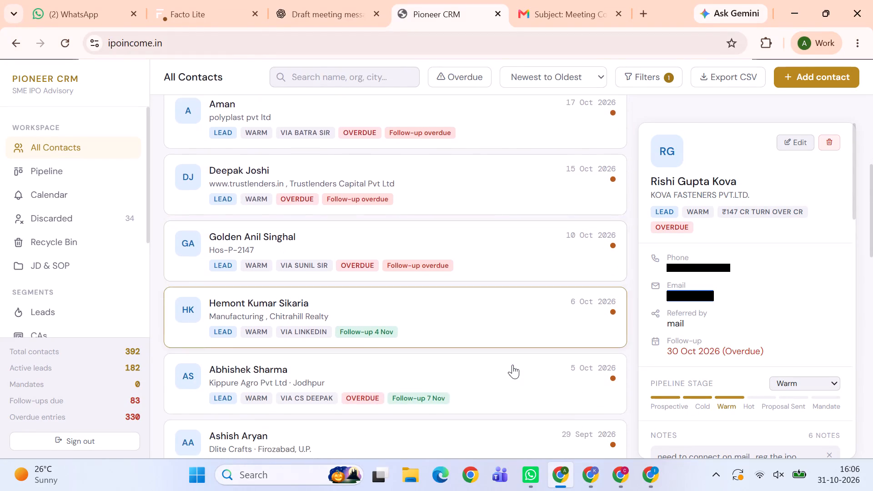
left_click(457, 315)
scroll(670, 331, "down", 2)
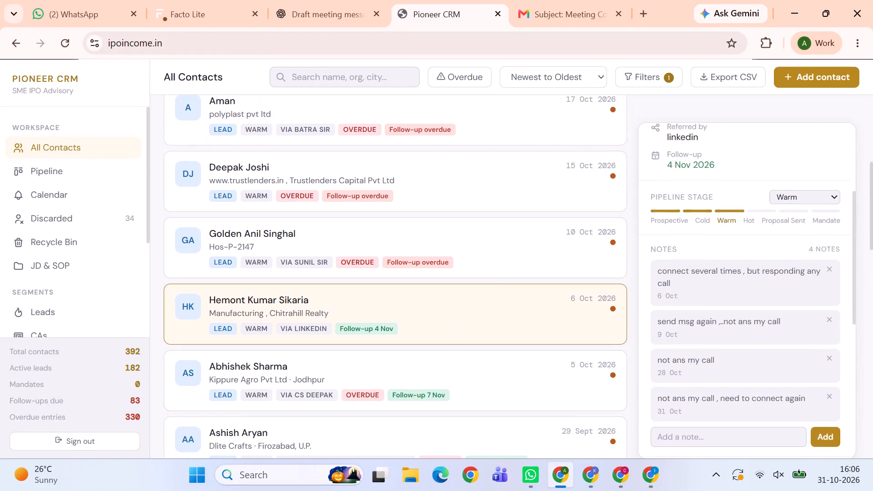
scroll(490, 303, "down", 1)
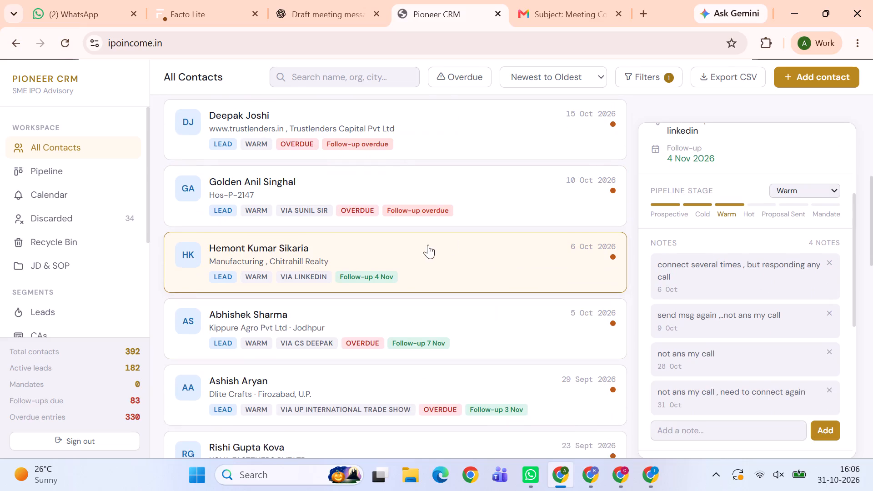
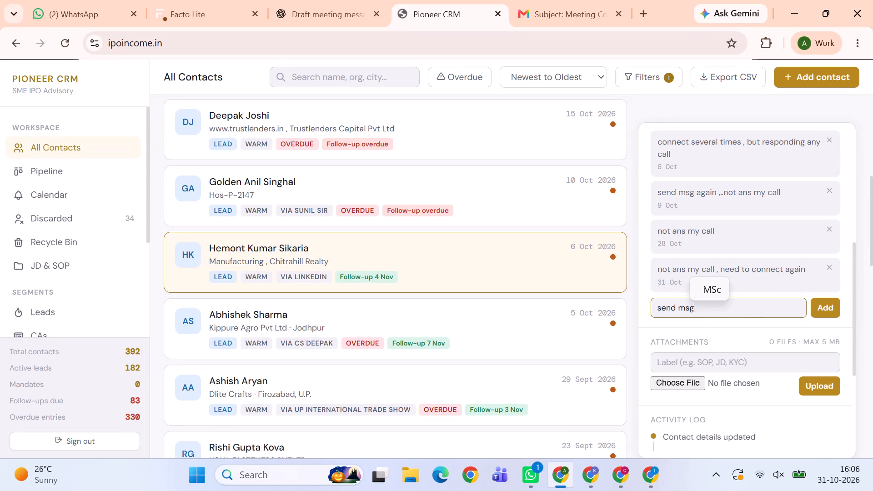
Add the note "send msg" to the Chitrahill Realty lead, dismissing the WhatsApp notification.
left_click(839, 347)
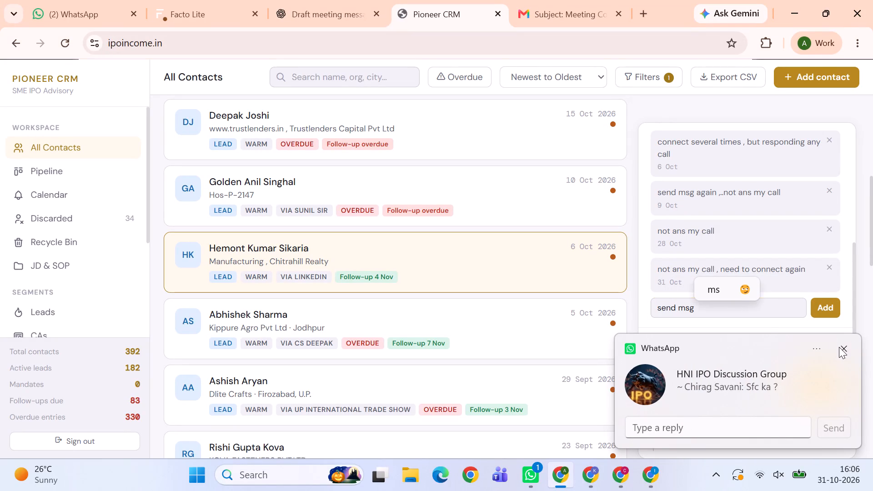
left_click(825, 306)
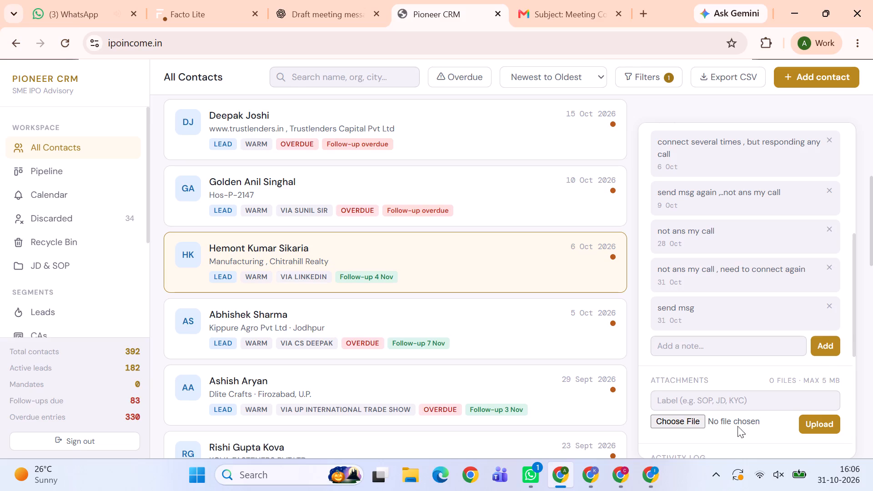
Review the notes of the Kippure Agro warm lead and open the Dlite Crafts lead's details.
left_click(455, 298)
scroll(697, 296, "down", 3)
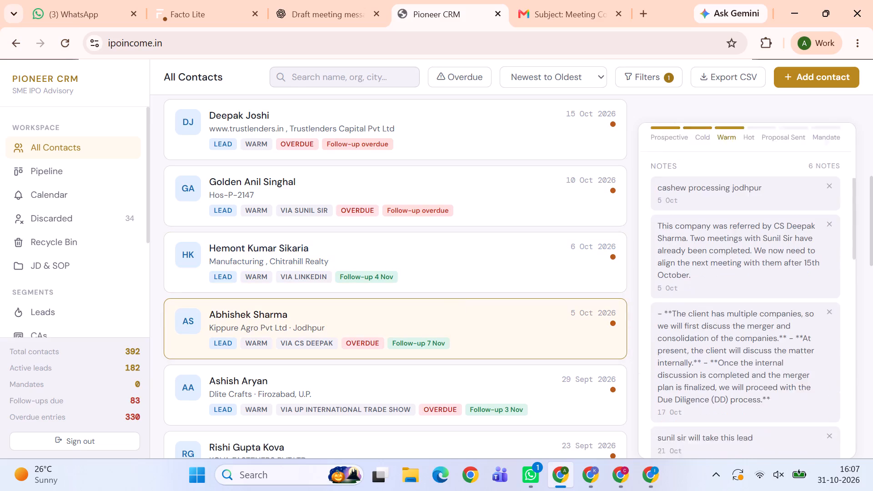
scroll(692, 310, "down", 2)
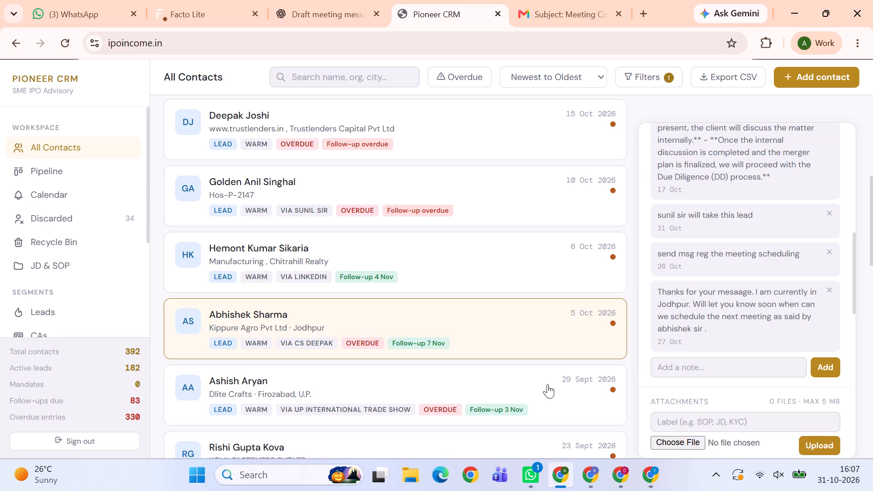
scroll(547, 384, "down", 1)
left_click(562, 318)
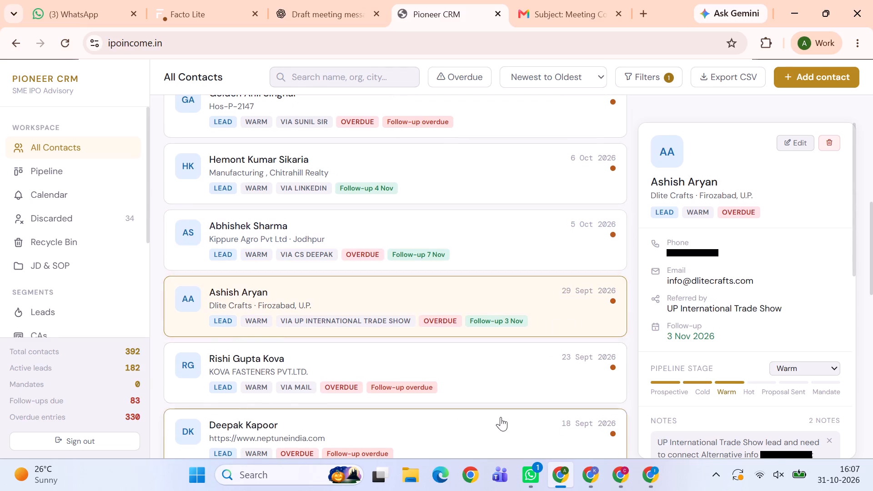
Open the neptuneindia.com warm lead's details and look through the older warm leads for overdue follow-ups.
scroll(501, 417, "down", 1)
left_click(475, 343)
scroll(475, 343, "down", 2)
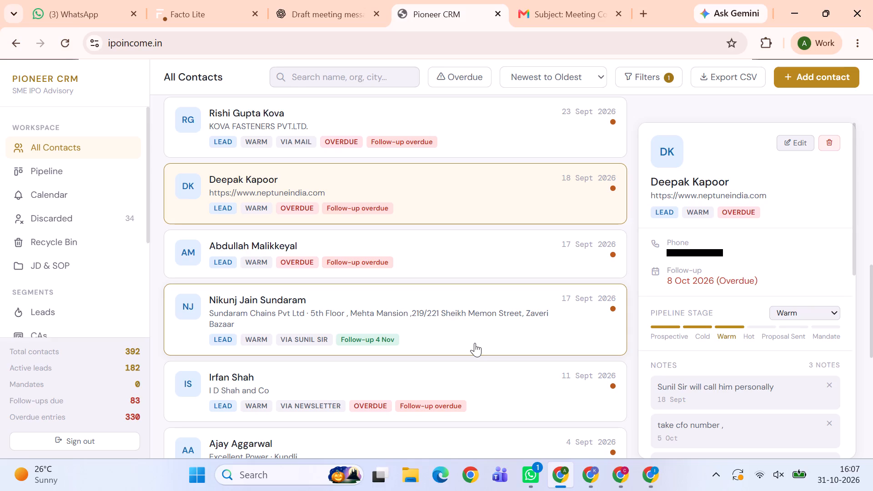
scroll(475, 343, "down", 1)
scroll(537, 375, "down", 1)
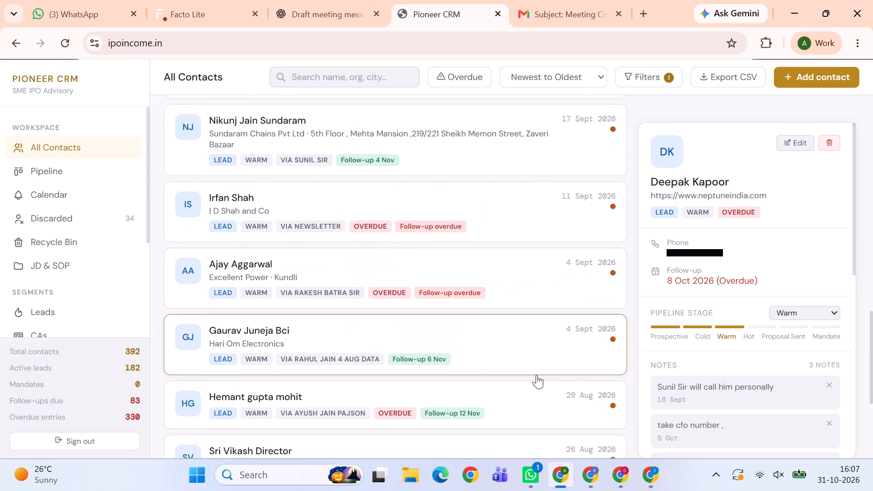
scroll(506, 326, "down", 2)
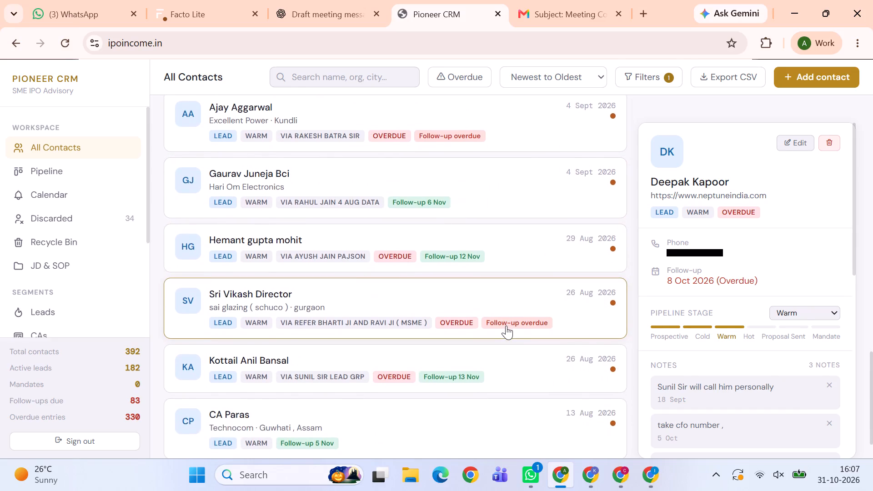
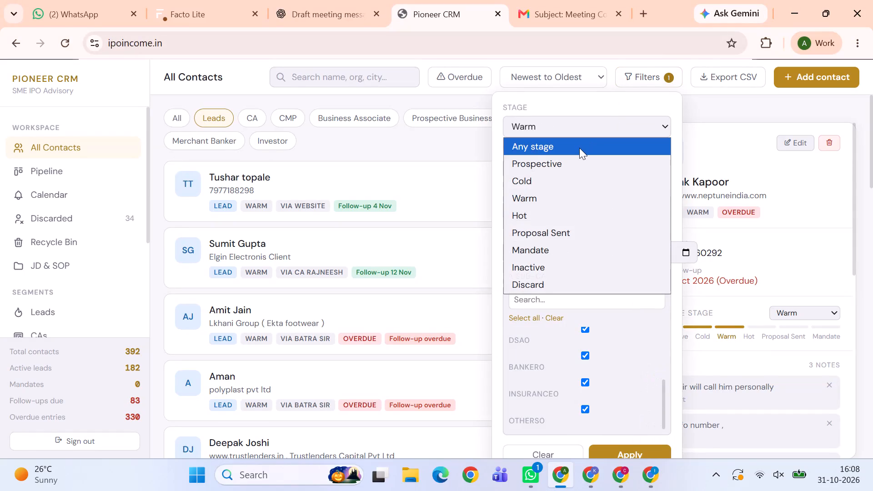
Search the warm leads for "sanjee", then clear the search text.
left_click(386, 74)
left_click(348, 75)
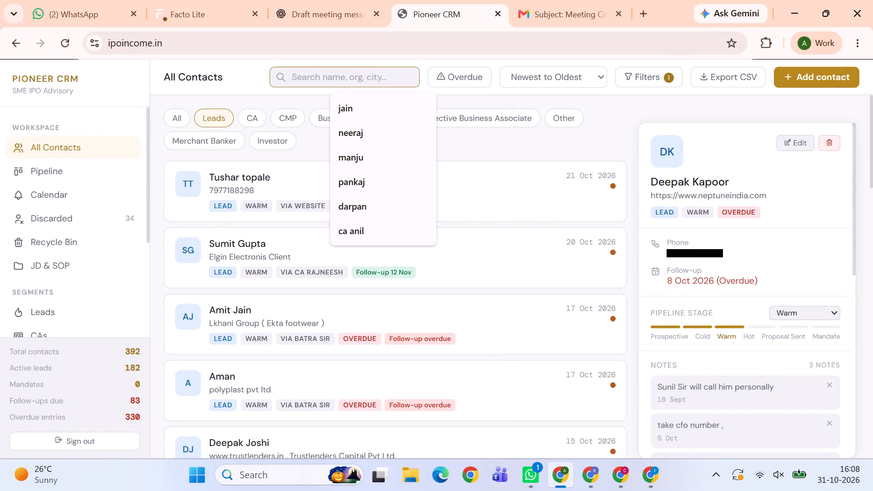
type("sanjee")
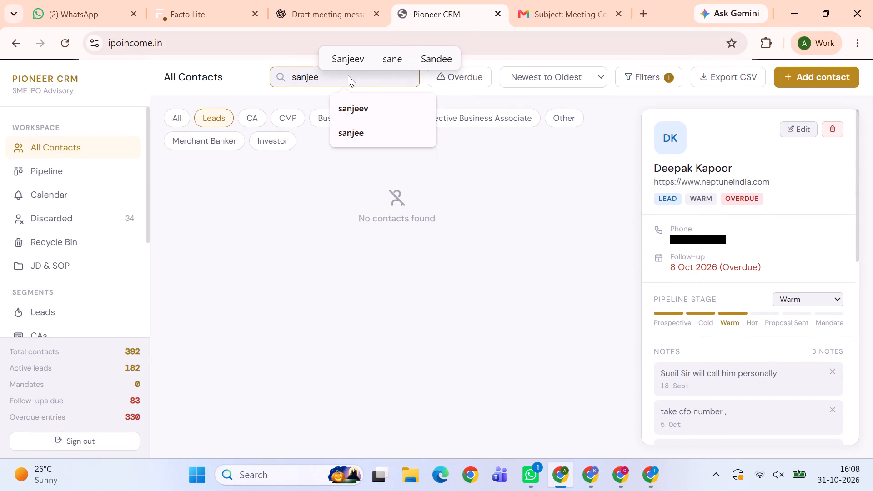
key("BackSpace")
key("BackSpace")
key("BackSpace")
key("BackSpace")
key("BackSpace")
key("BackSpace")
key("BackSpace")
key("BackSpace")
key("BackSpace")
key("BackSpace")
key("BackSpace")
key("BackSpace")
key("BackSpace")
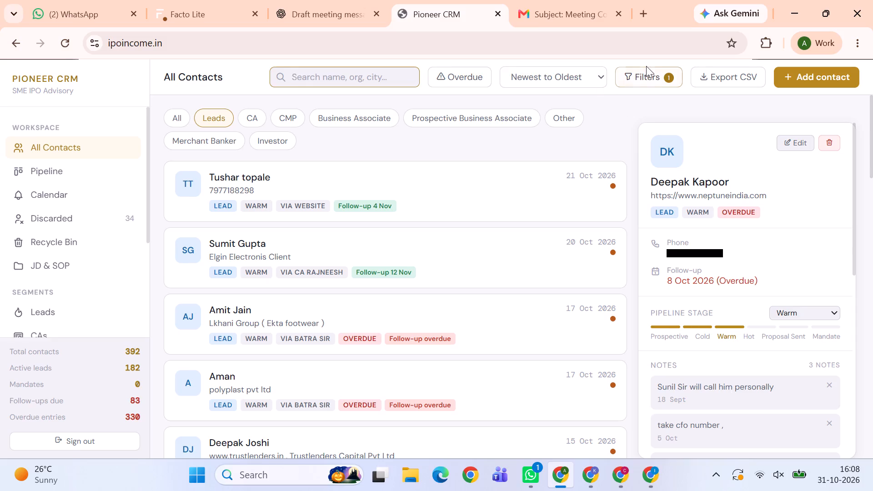
Reopen the contact filter options to widen the leads list to any stage.
left_click(646, 66)
left_click(646, 70)
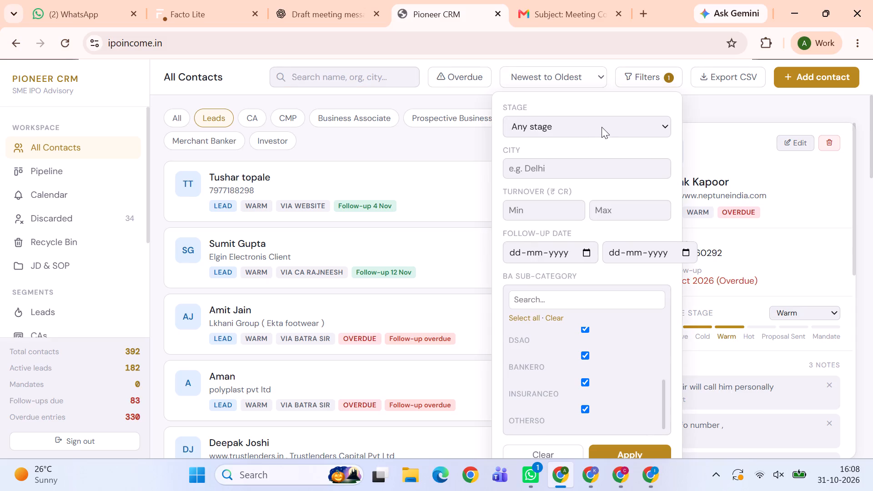
Reset the contact filter to any stage, apply it, and list contacts of all types.
left_click(602, 127)
left_click(578, 149)
left_click(631, 449)
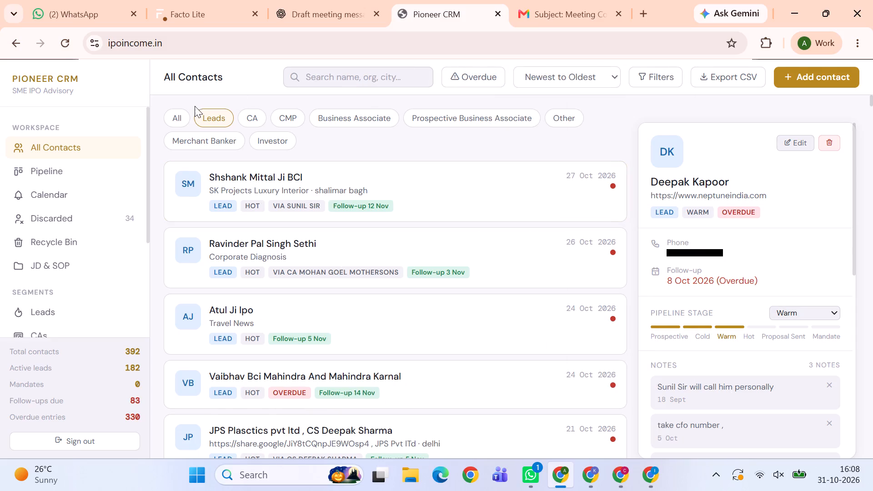
left_click(170, 118)
Search all contacts for "sanjeev", open the hot CS lead, and read through its notes to the latest entry.
left_click(340, 81)
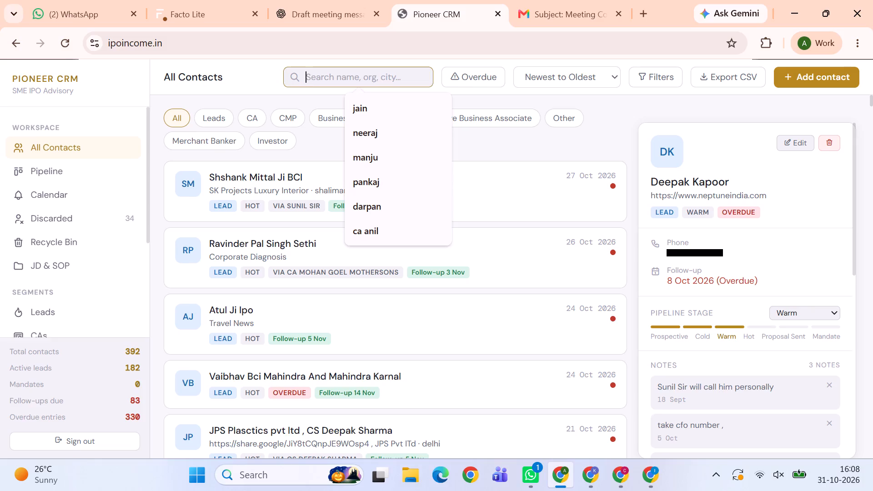
type("sanjeev")
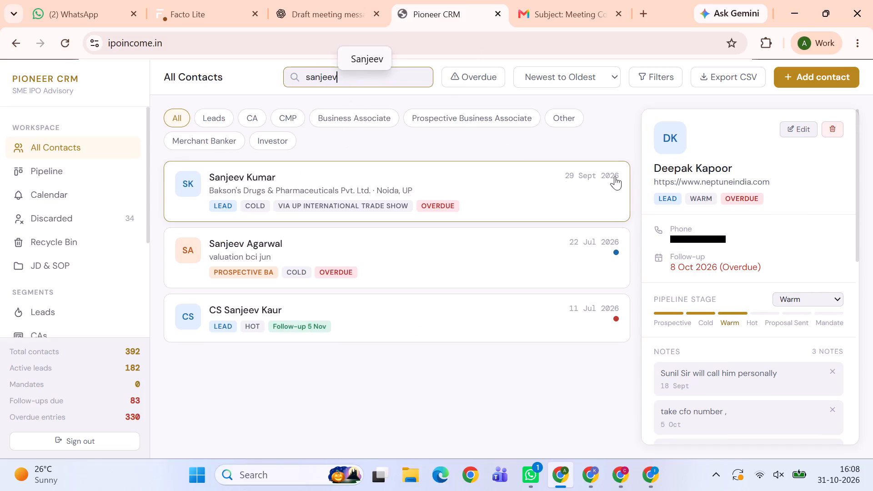
left_click(567, 313)
scroll(819, 356, "down", 3)
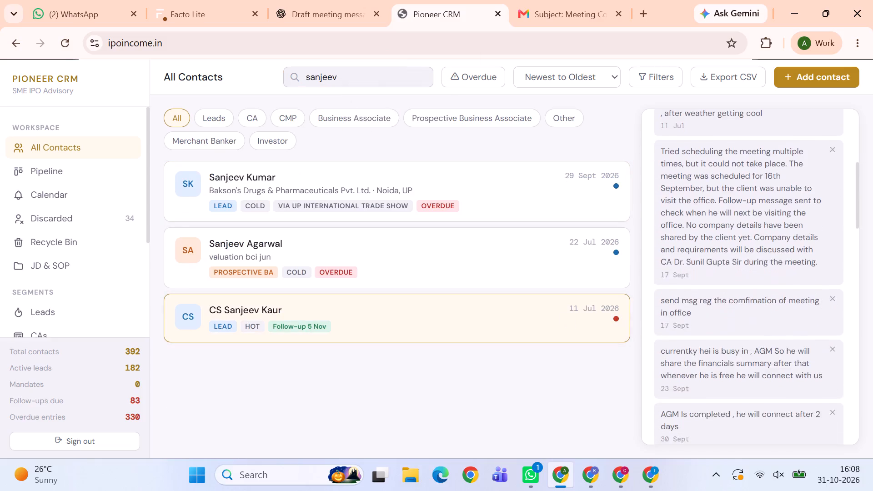
scroll(732, 321, "down", 4)
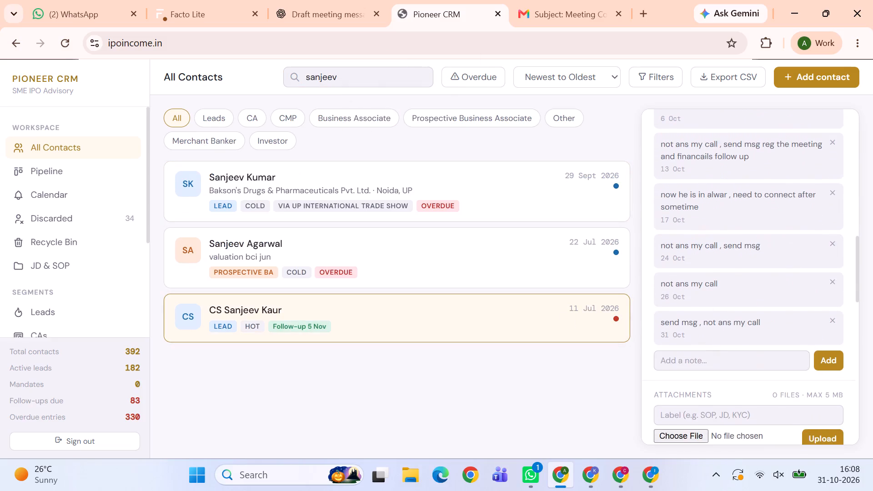
Add the note "he is busy in family commitments , need to connect after diwali" to the hot CS lead.
left_click(722, 362)
type("he will")
key("space")
key("BackSpace")
key("BackSpace")
key("BackSpace")
key("BackSpace")
key("BackSpace")
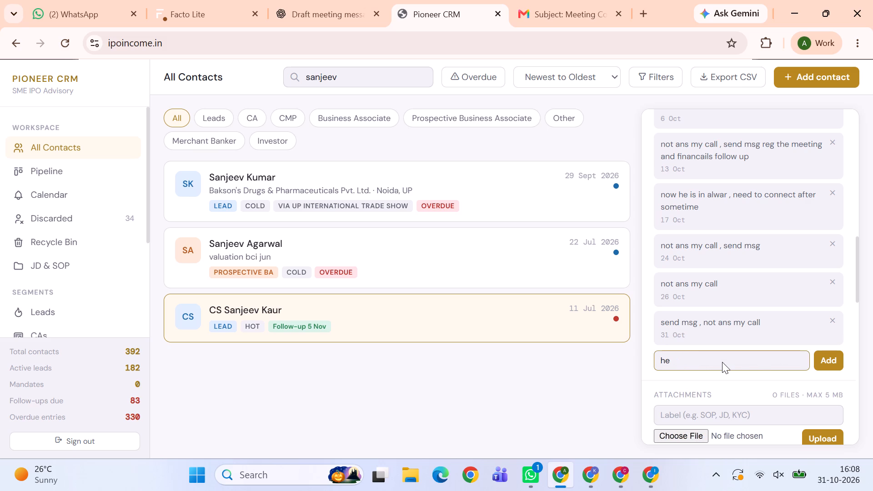
type("is bysy")
key("space")
key("BackSpace")
key("BackSpace")
key("BackSpace")
key("BackSpace")
type("usy in family commitments , need t")
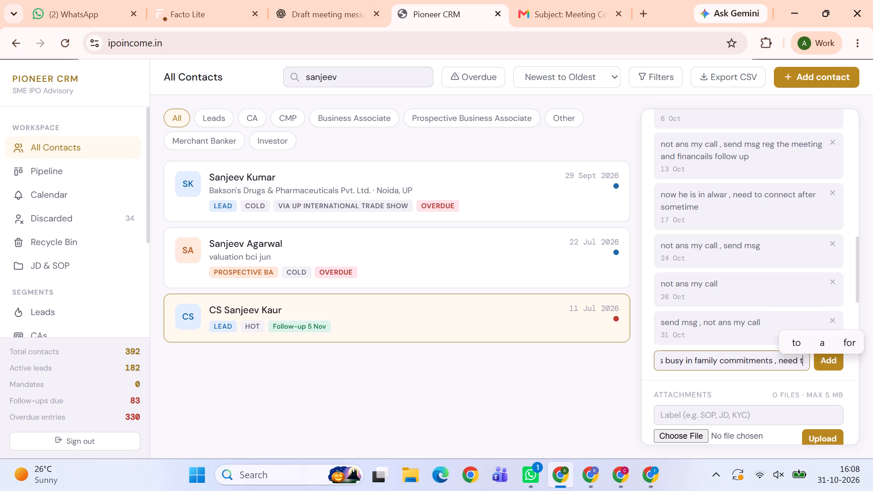
type("o connectvafter")
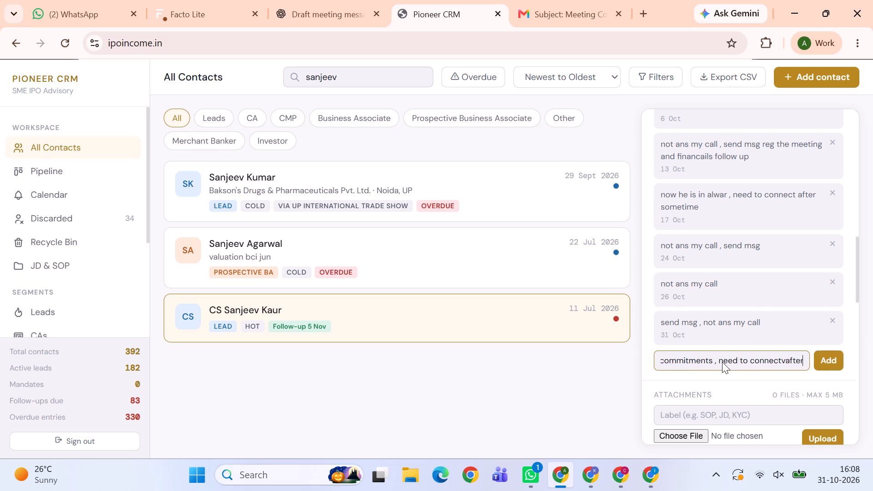
key("space")
key("BackSpace")
key("BackSpace")
key("BackSpace")
key("BackSpace")
key("BackSpace")
key("BackSpace")
key("BackSpace")
key("space")
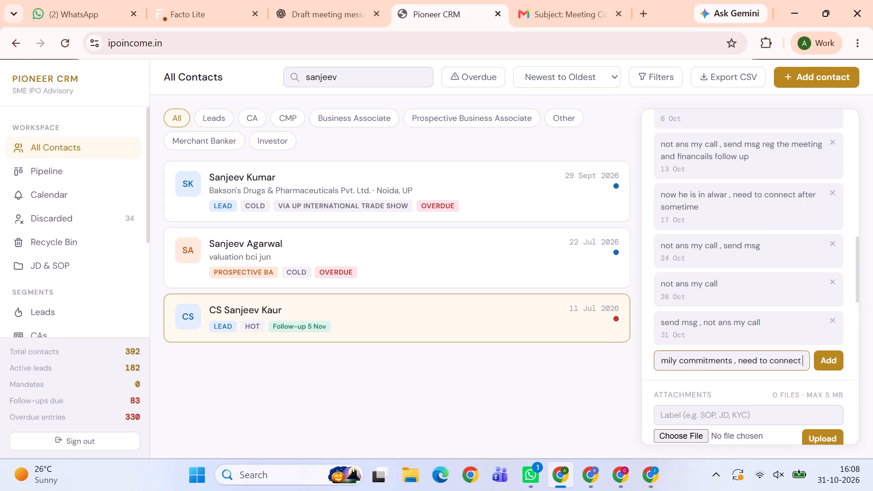
type("after diwali")
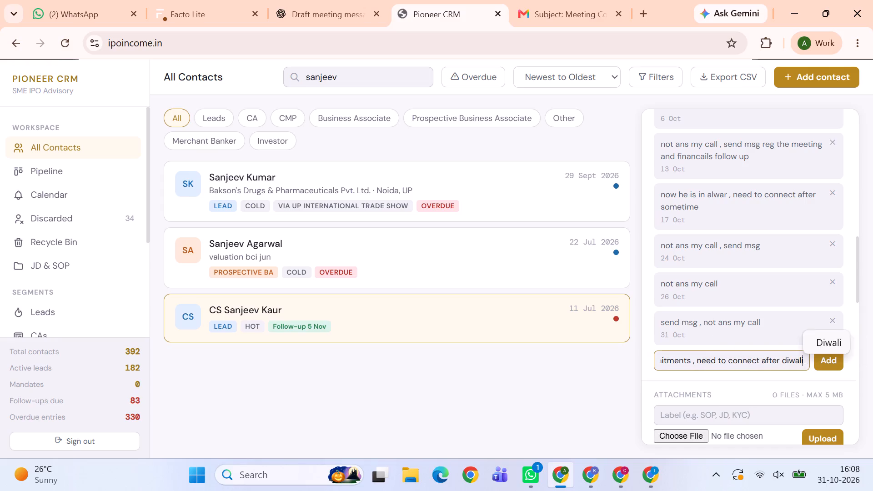
key("space")
left_click(730, 373)
left_click(834, 361)
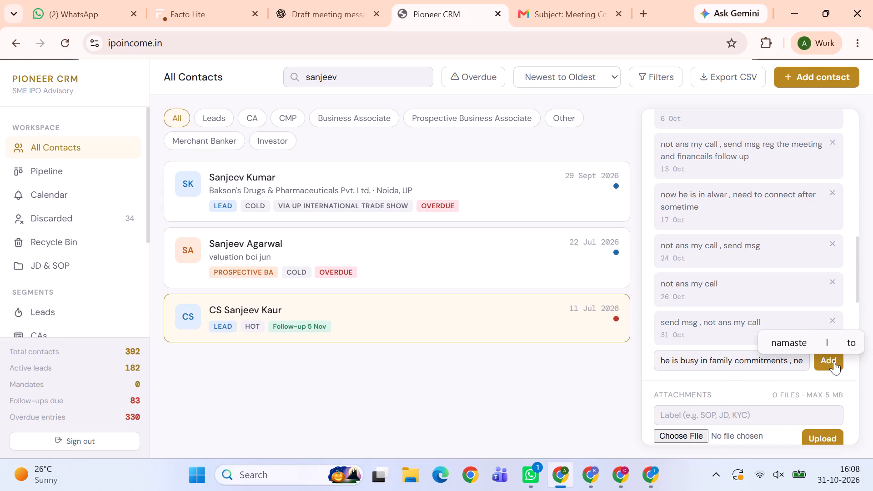
Reschedule the CS lead's follow-up date to 12 November 2026 and save the updated contact.
scroll(832, 368, "up", 4)
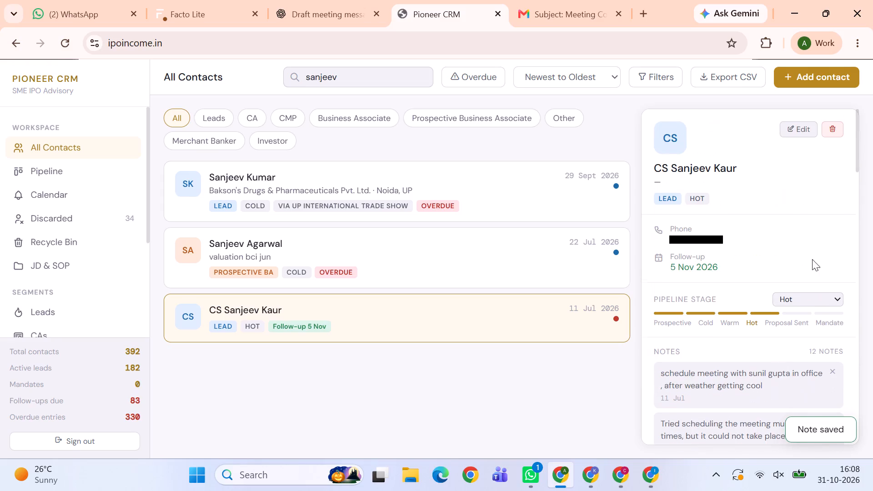
left_click(800, 131)
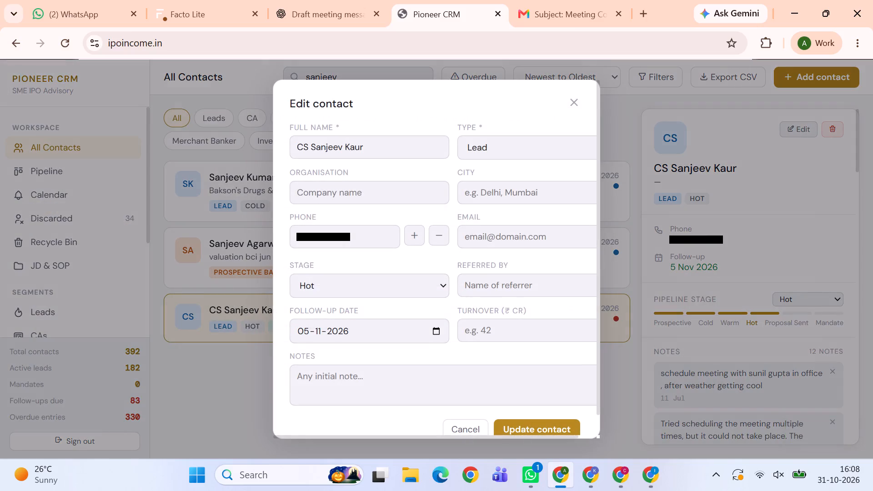
left_click(436, 328)
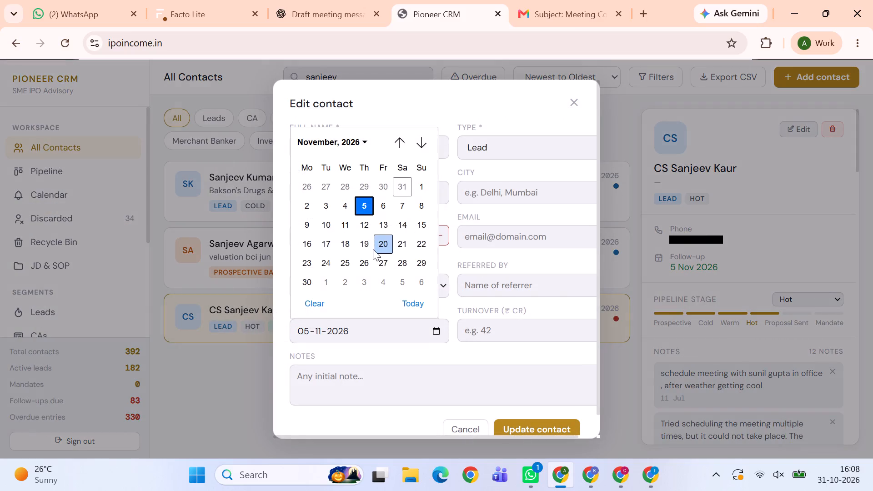
left_click(361, 215)
left_click(516, 424)
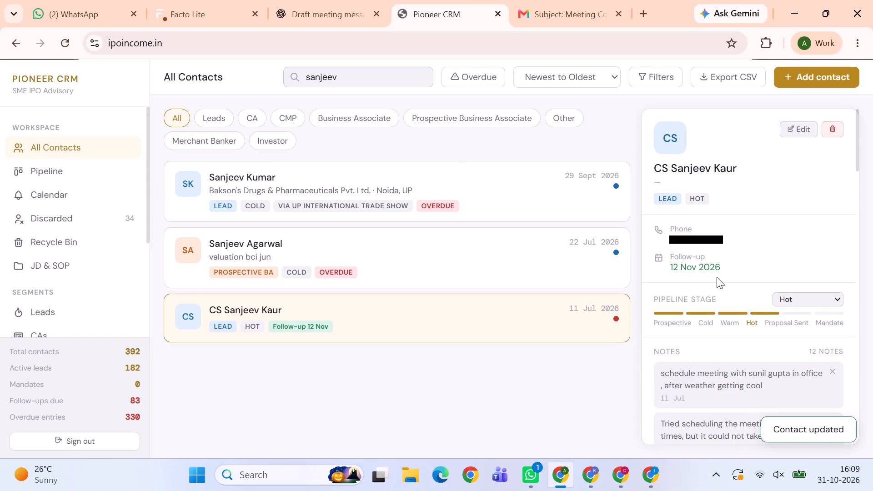
Clear the "sanjeev" search text so the full contact list is shown.
scroll(717, 277, "down", 1)
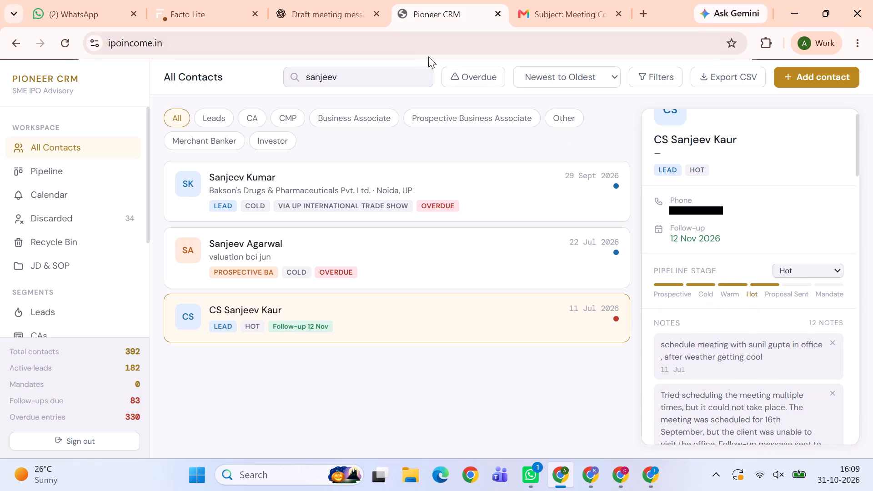
left_click(385, 70)
key("BackSpace")
key("BackSpace")
key("BackSpace")
key("BackSpace")
key("BackSpace")
key("BackSpace")
key("BackSpace")
key("BackSpace")
key("BackSpace")
key("BackSpace")
key("BackSpace")
key("BackSpace")
key("BackSpace")
key("BackSpace")
key("BackSpace")
key("BackSpace")
key("BackSpace")
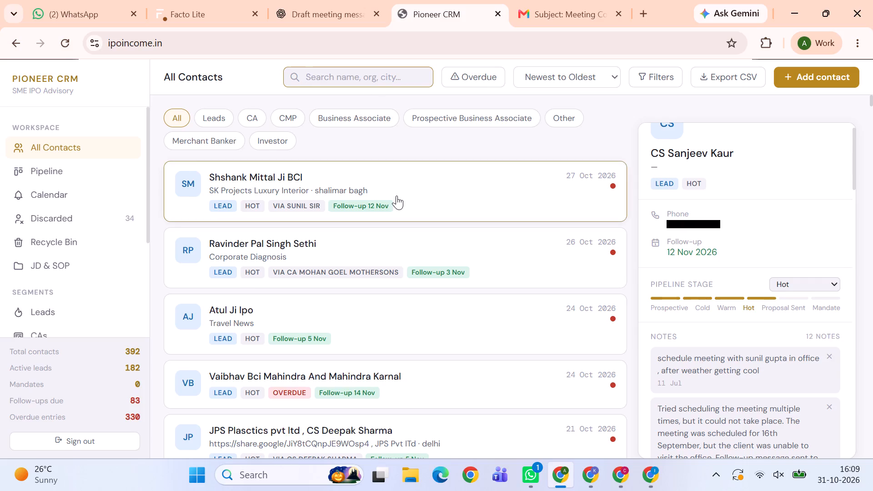
Open the Corporate Diagnosis hot lead and review its notes.
scroll(396, 195, "down", 1)
scroll(442, 269, "up", 3)
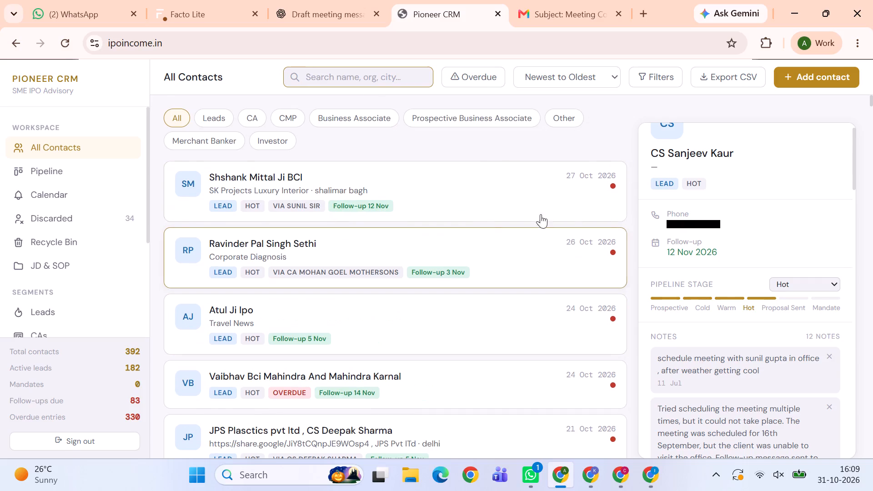
left_click(533, 264)
scroll(774, 283, "down", 2)
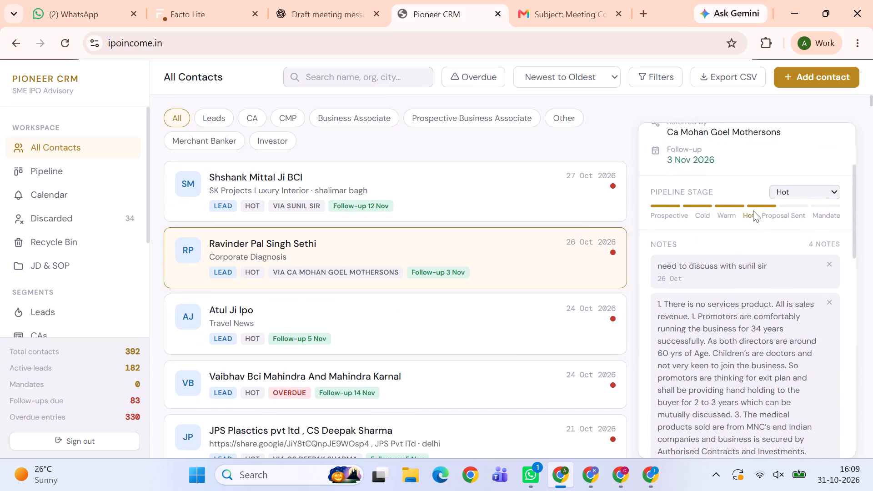
scroll(528, 284, "down", 2)
scroll(528, 284, "up", 3)
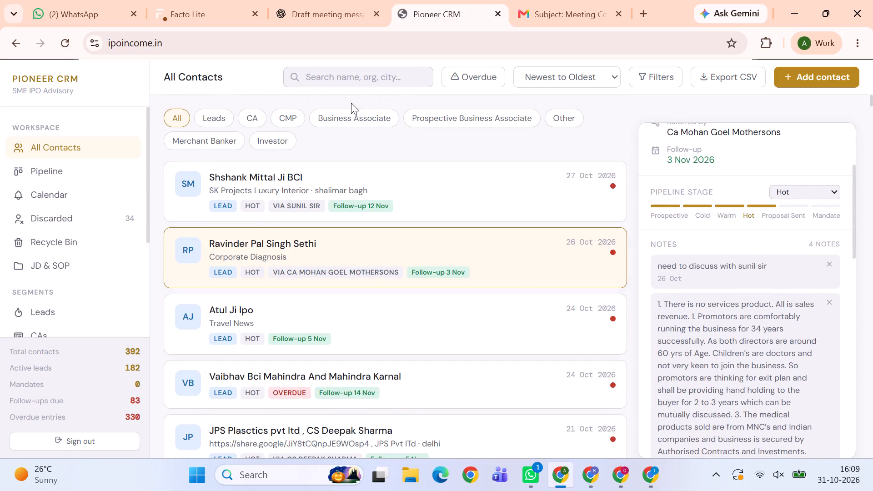